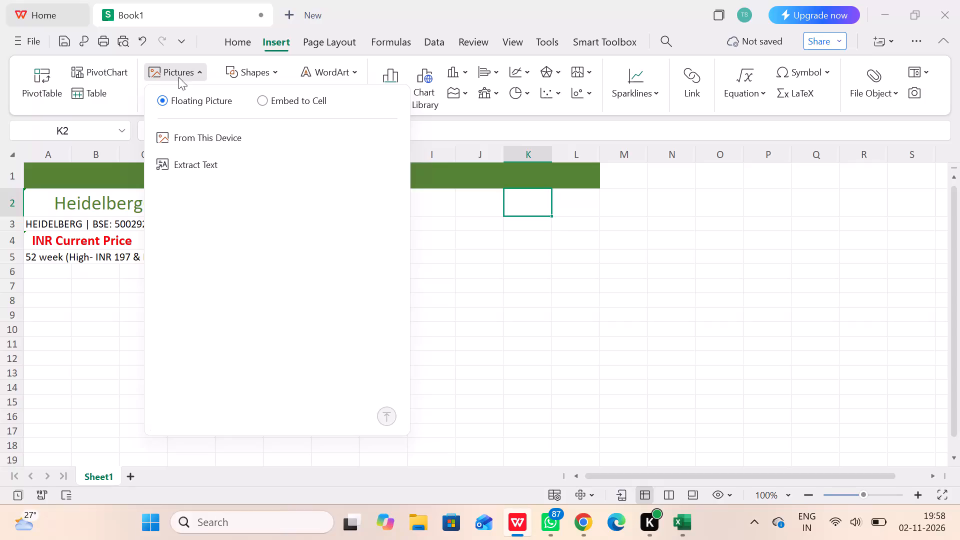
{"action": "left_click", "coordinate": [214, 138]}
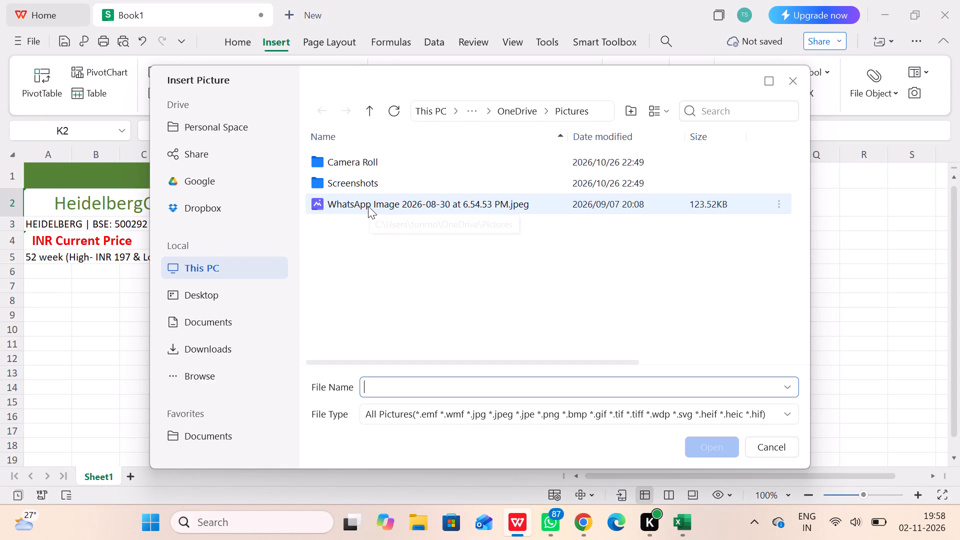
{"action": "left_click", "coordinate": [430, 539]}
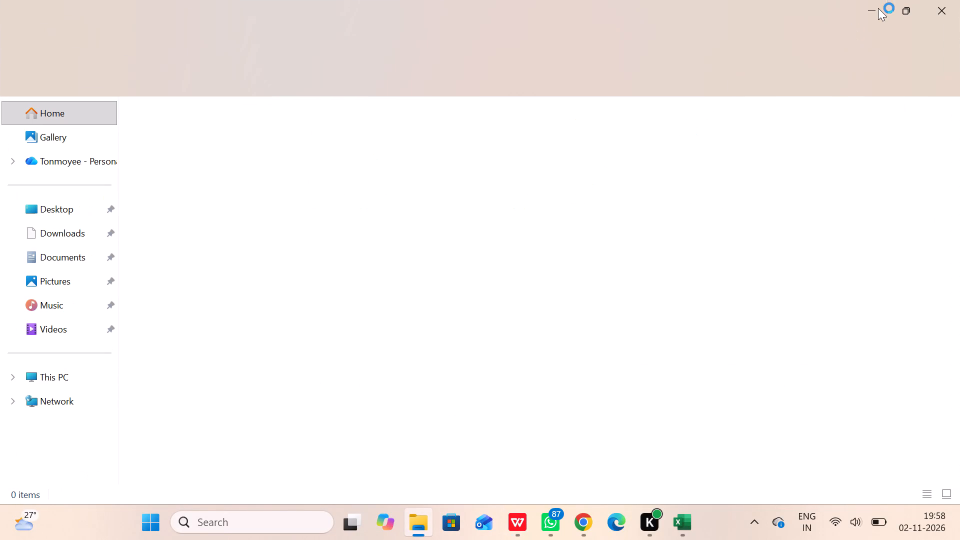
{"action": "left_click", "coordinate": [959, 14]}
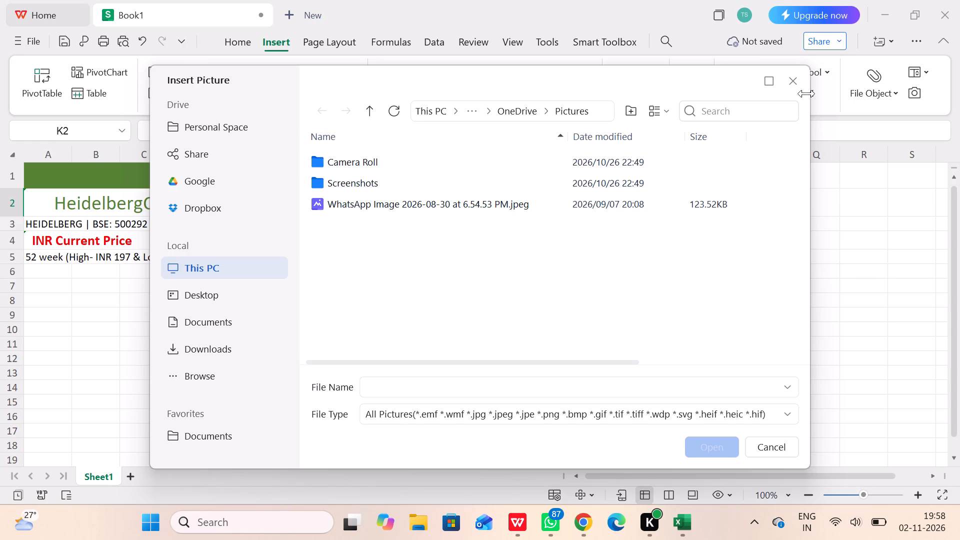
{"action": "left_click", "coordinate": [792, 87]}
Bring up the available cell actions for the empty cell K2 beside the company name.
{"action": "right_click", "coordinate": [522, 206]}
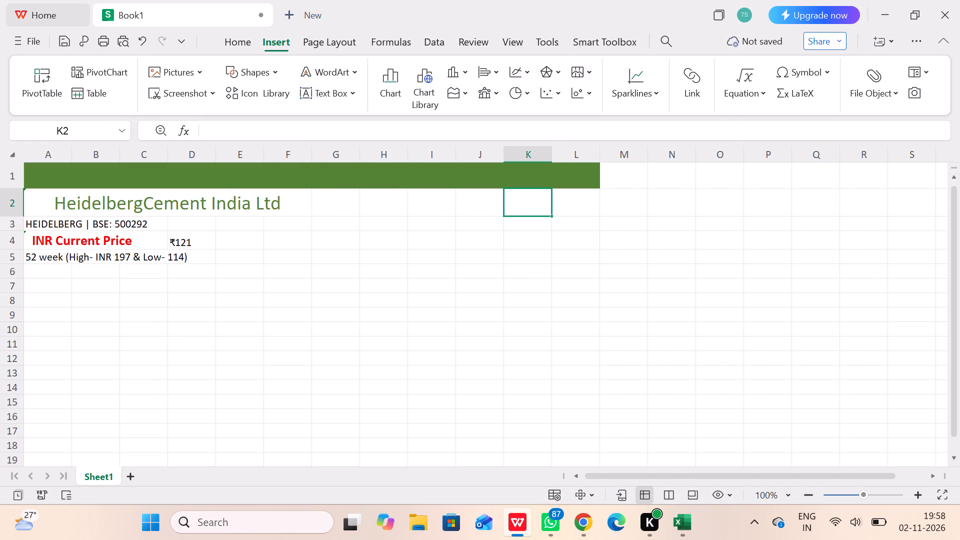
Paste the HeidelbergCement logo at cell K2 and scale it down to about 6.61 cm square.
{"action": "left_click", "coordinate": [592, 13]}
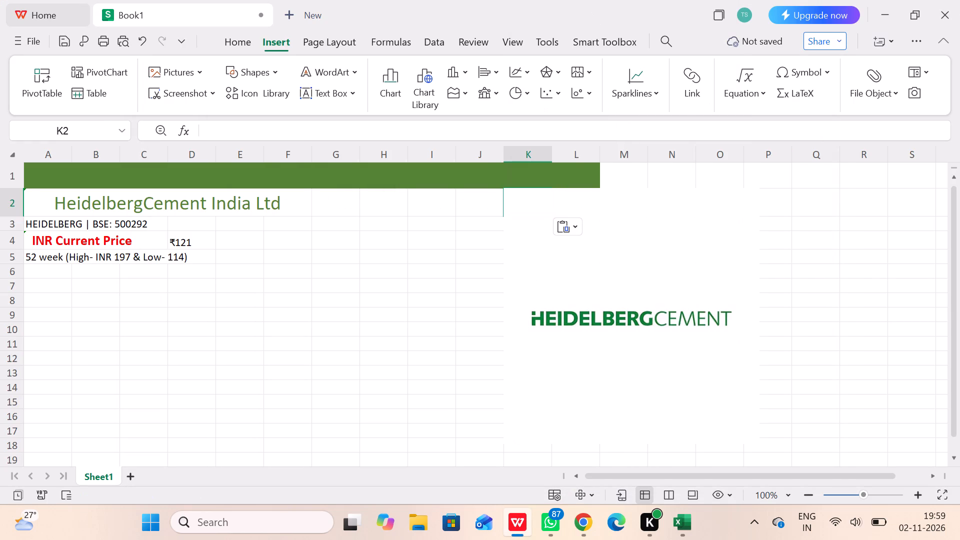
{"action": "left_click", "coordinate": [622, 286]}
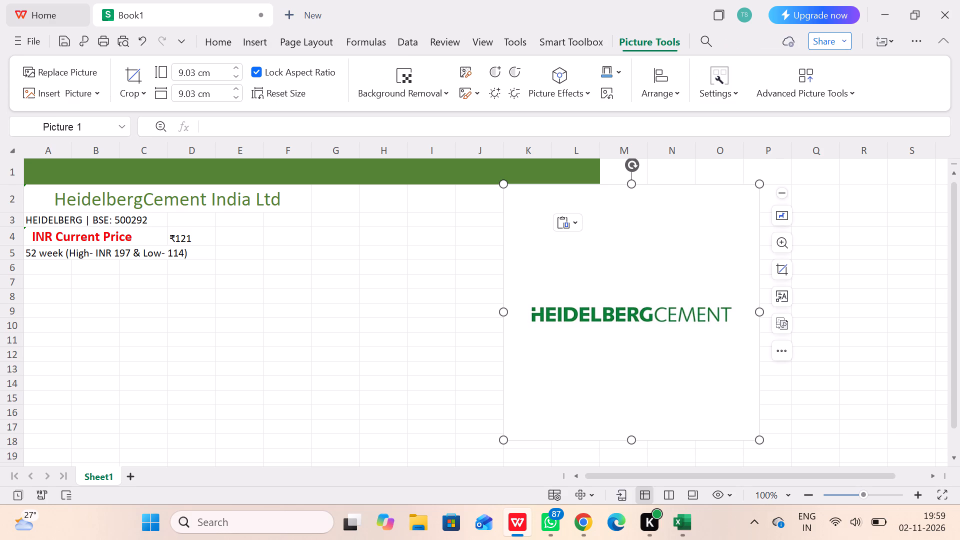
{"action": "left_click_drag", "start_coordinate": [505, 187], "coordinate": [573, 291]}
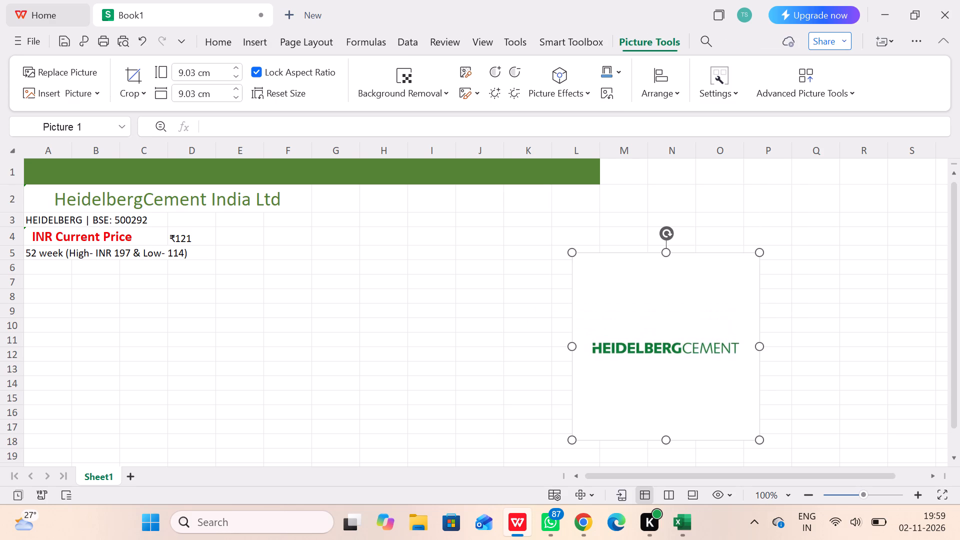
Move the logo directly below the green banner, with its right edge lined up with the end of column L.
{"action": "left_click_drag", "start_coordinate": [670, 312], "coordinate": [514, 247]}
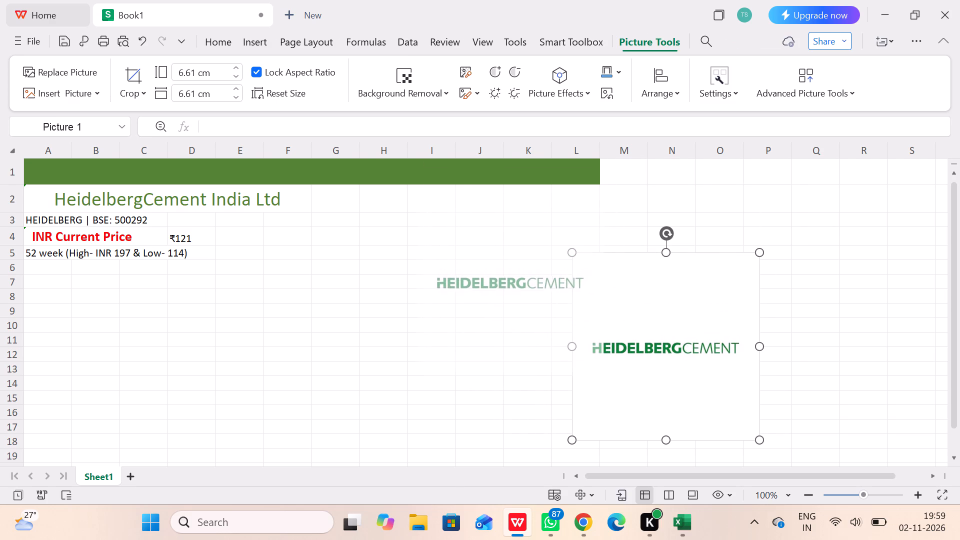
{"action": "left_click_drag", "start_coordinate": [514, 247], "coordinate": [510, 251]}
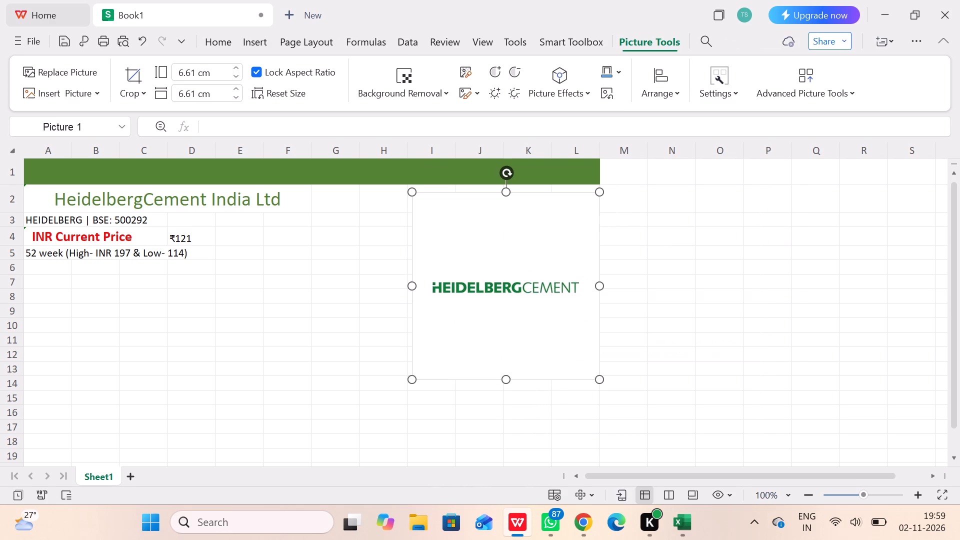
{"action": "left_click_drag", "start_coordinate": [510, 251], "coordinate": [503, 251]}
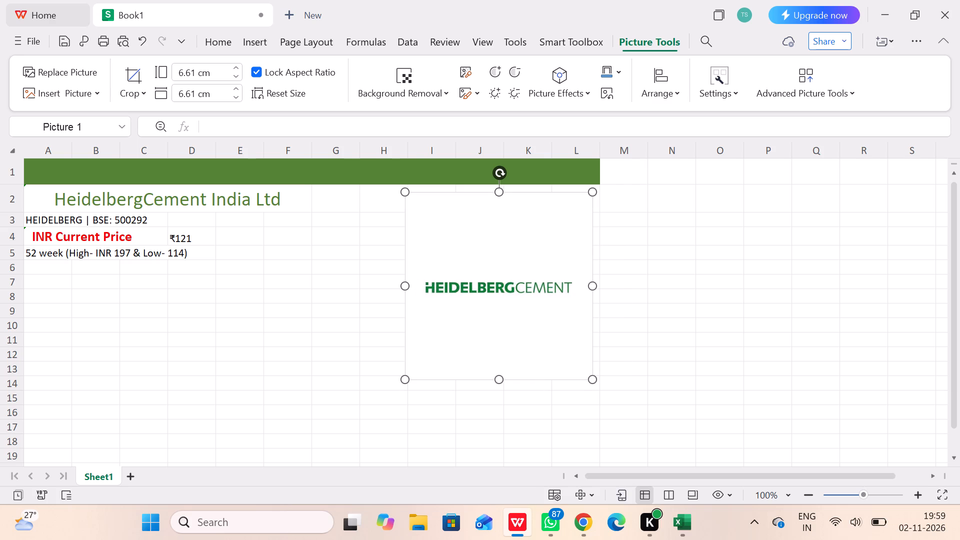
{"action": "left_click_drag", "start_coordinate": [503, 251], "coordinate": [517, 250]}
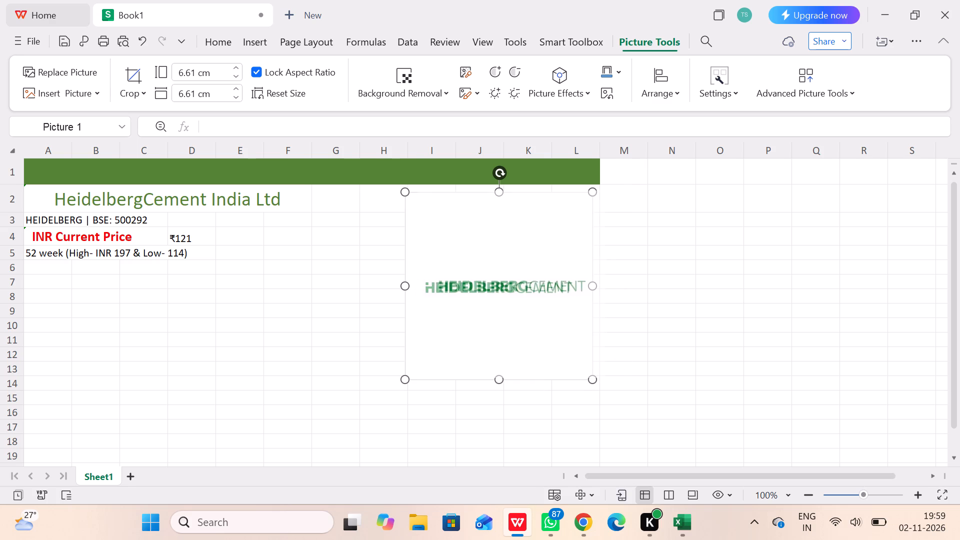
{"action": "left_click_drag", "start_coordinate": [517, 250], "coordinate": [521, 250]}
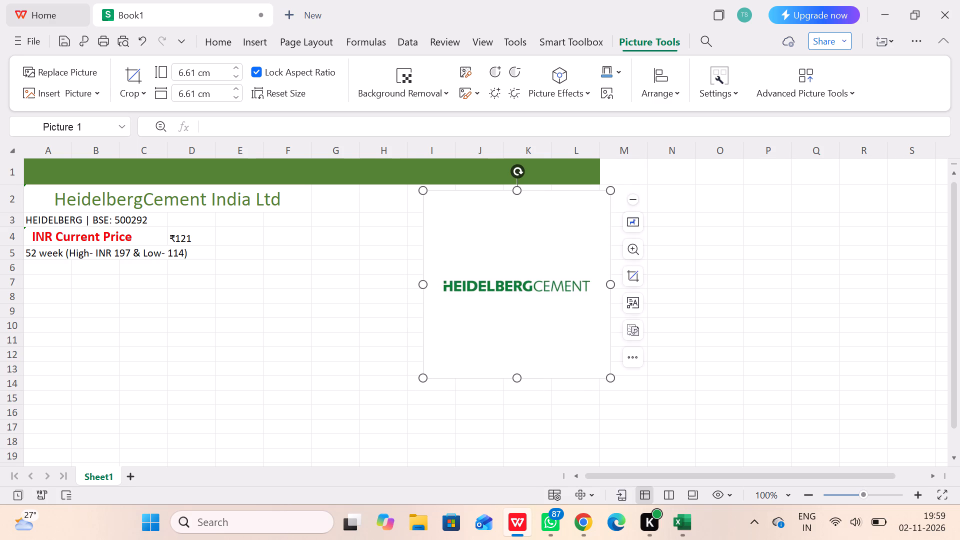
{"action": "left_click_drag", "start_coordinate": [521, 250], "coordinate": [507, 252]}
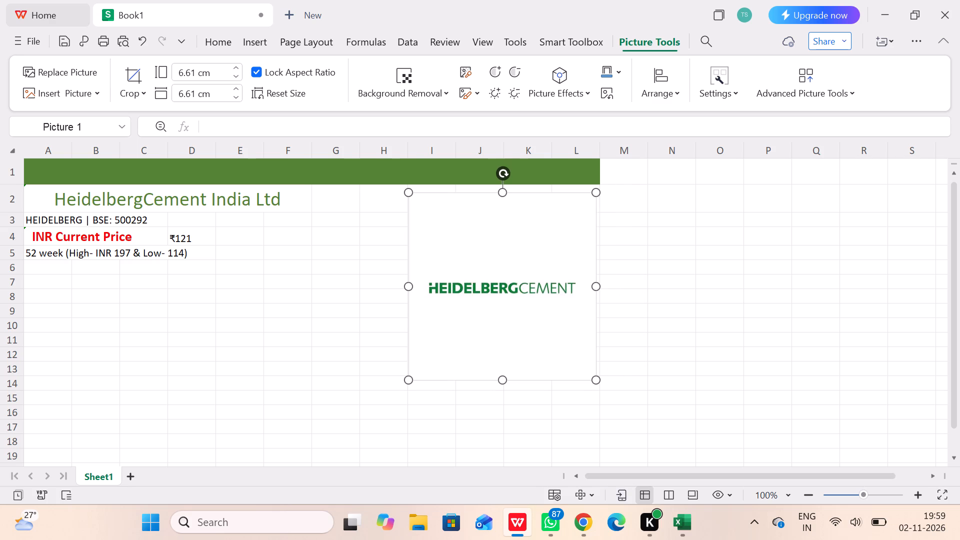
{"action": "left_click", "coordinate": [507, 252]}
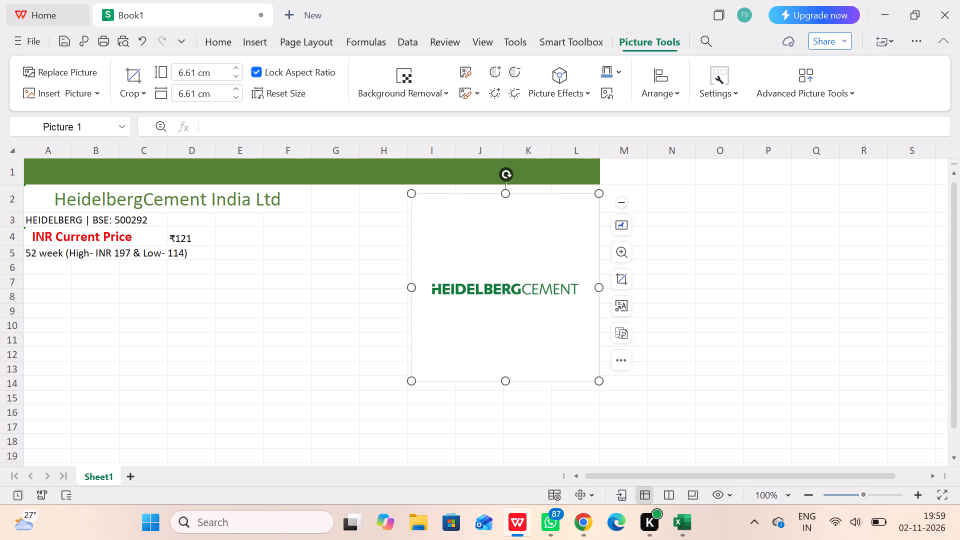
{"action": "left_click_drag", "start_coordinate": [493, 224], "coordinate": [493, 218]}
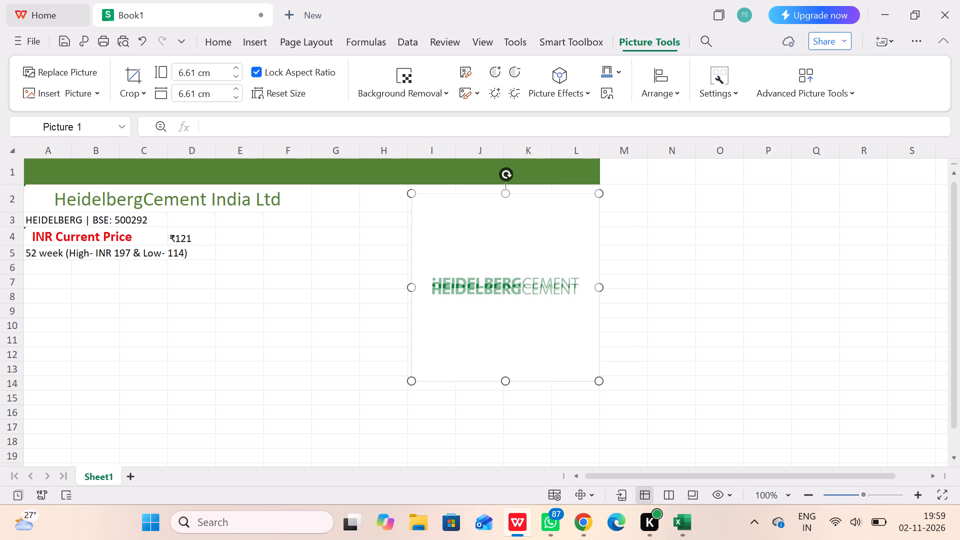
{"action": "left_click_drag", "start_coordinate": [493, 218], "coordinate": [493, 219]}
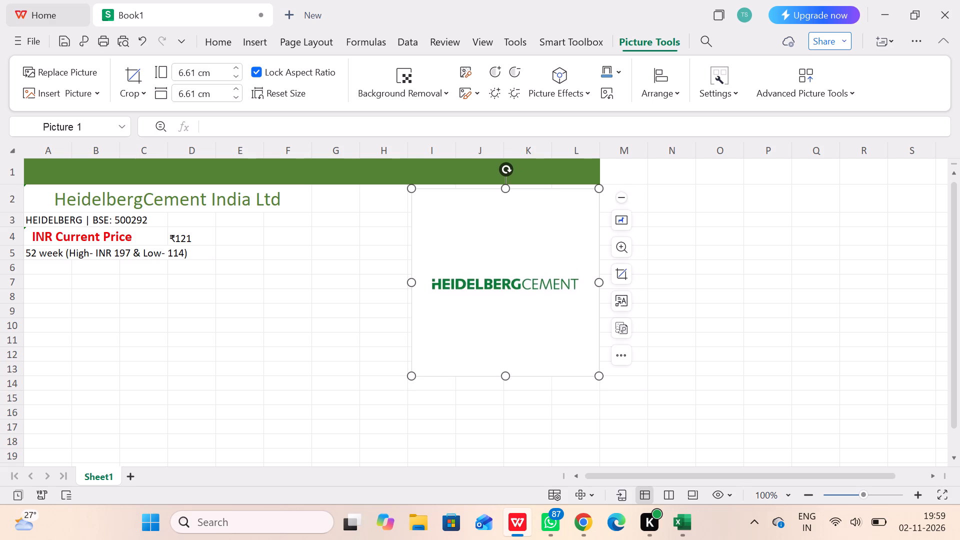
{"action": "left_click", "coordinate": [493, 219]}
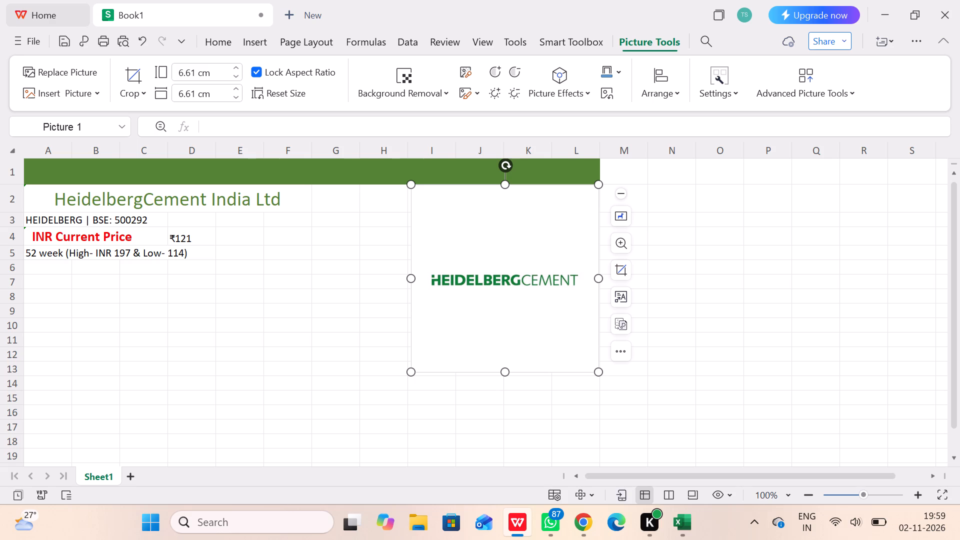
Resize the logo to about 3.04 cm high and 3.76 cm wide, keeping it against the banner and column L's right edge.
{"action": "left_click_drag", "start_coordinate": [503, 373], "coordinate": [497, 278]}
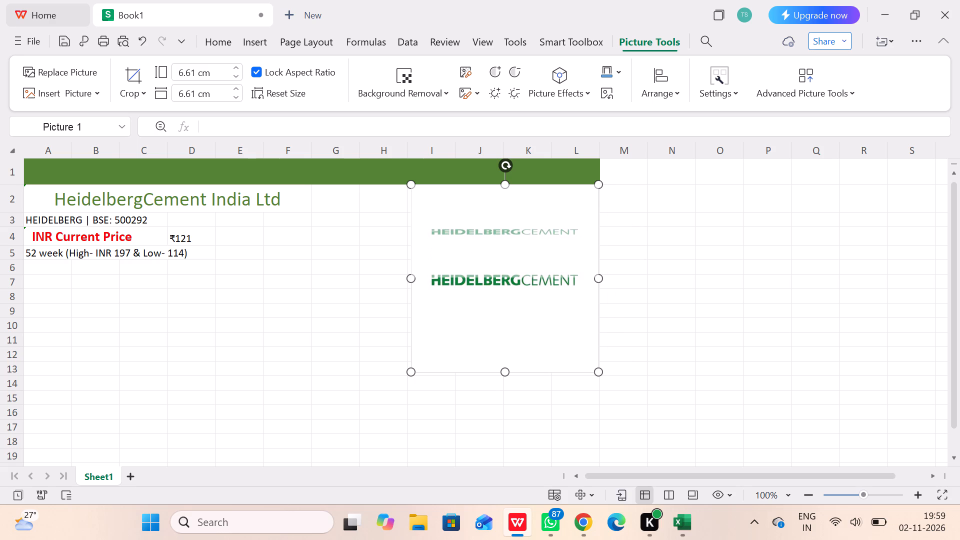
{"action": "left_click_drag", "start_coordinate": [497, 278], "coordinate": [497, 271]}
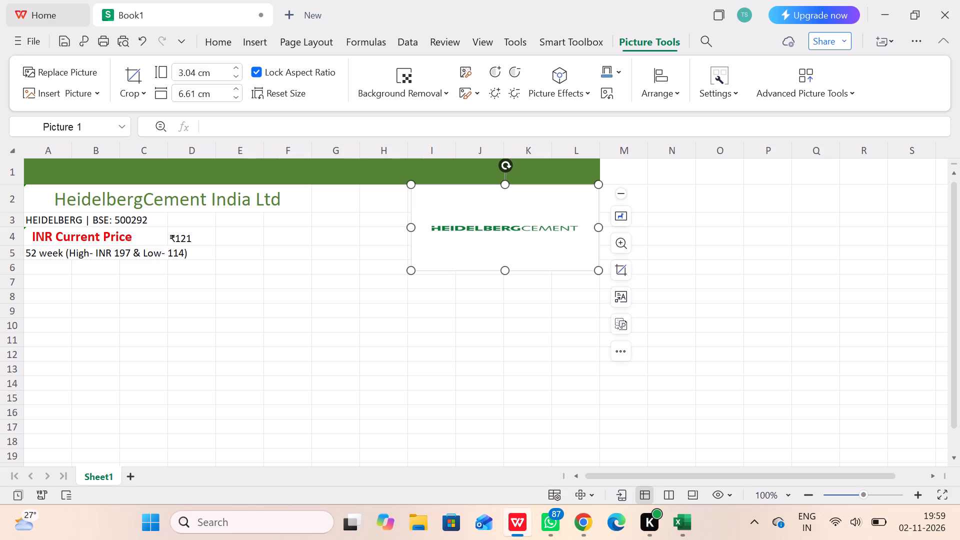
{"action": "left_click_drag", "start_coordinate": [413, 227], "coordinate": [477, 216]}
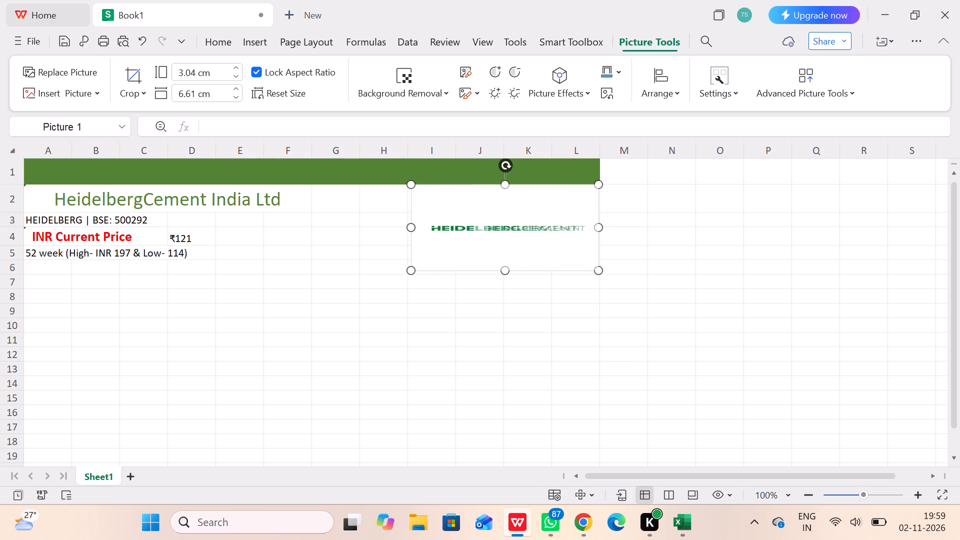
{"action": "left_click_drag", "start_coordinate": [477, 216], "coordinate": [494, 217]}
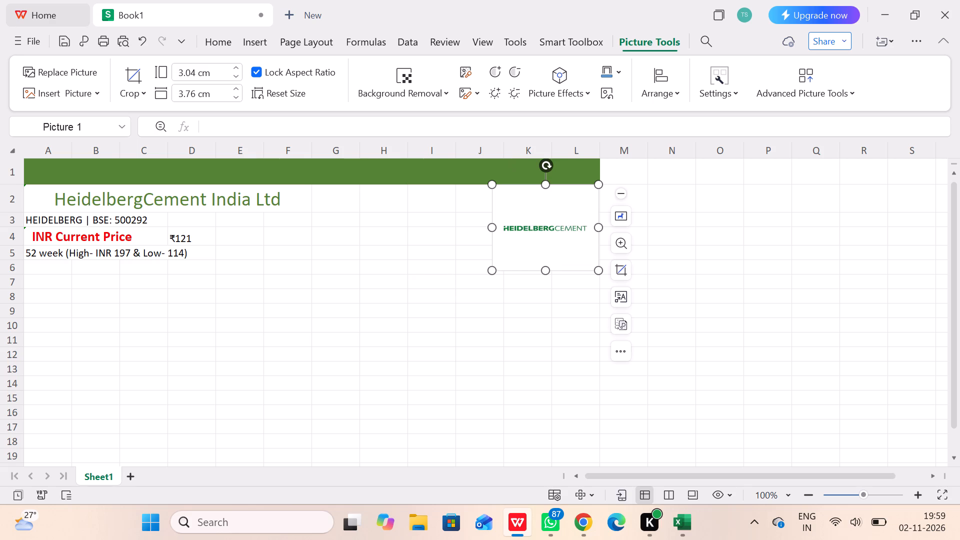
{"action": "left_click", "coordinate": [471, 302]}
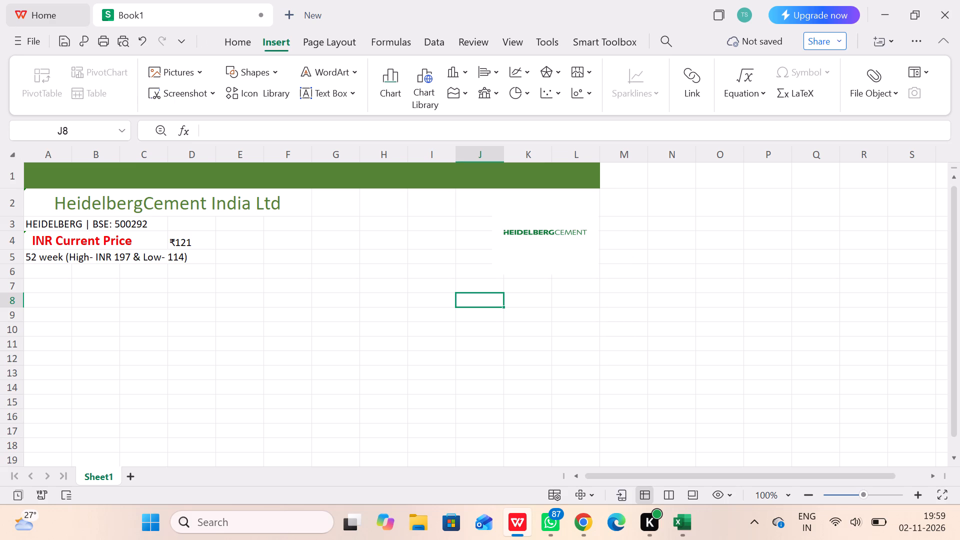
Check the logo layout in the Excel sample report and crop the blank space above and below the HeidelbergCement logo to about 0.85 cm high.
{"action": "left_click", "coordinate": [681, 523]}
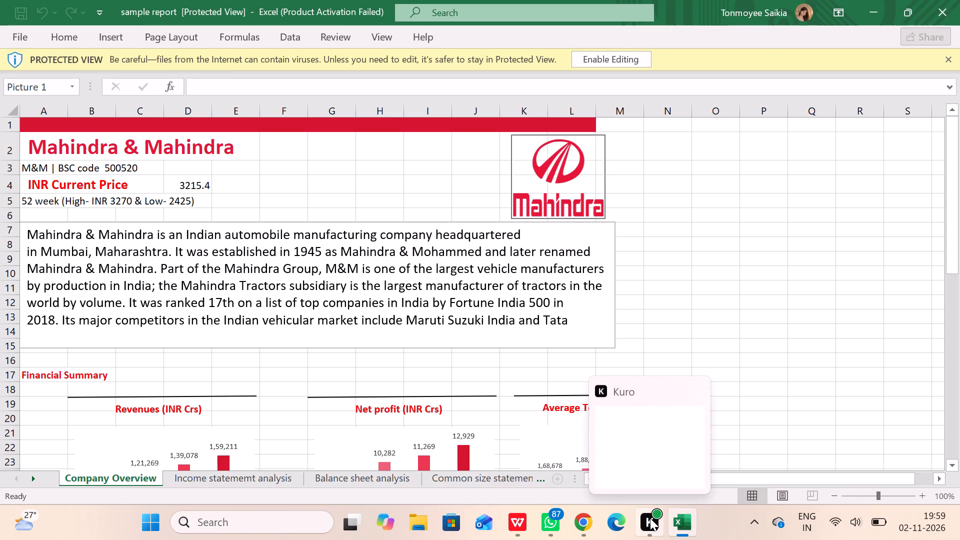
{"action": "left_click", "coordinate": [507, 526]}
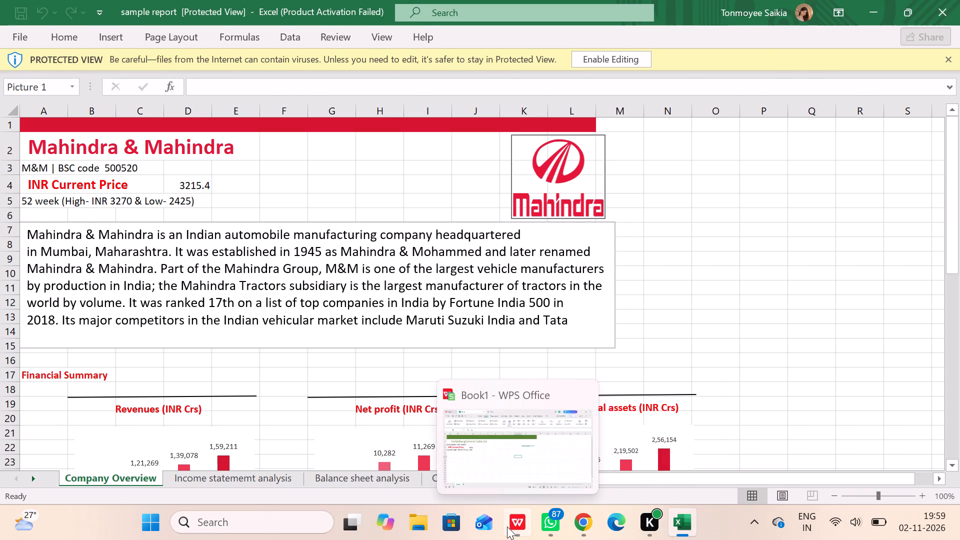
{"action": "left_click", "coordinate": [553, 218]}
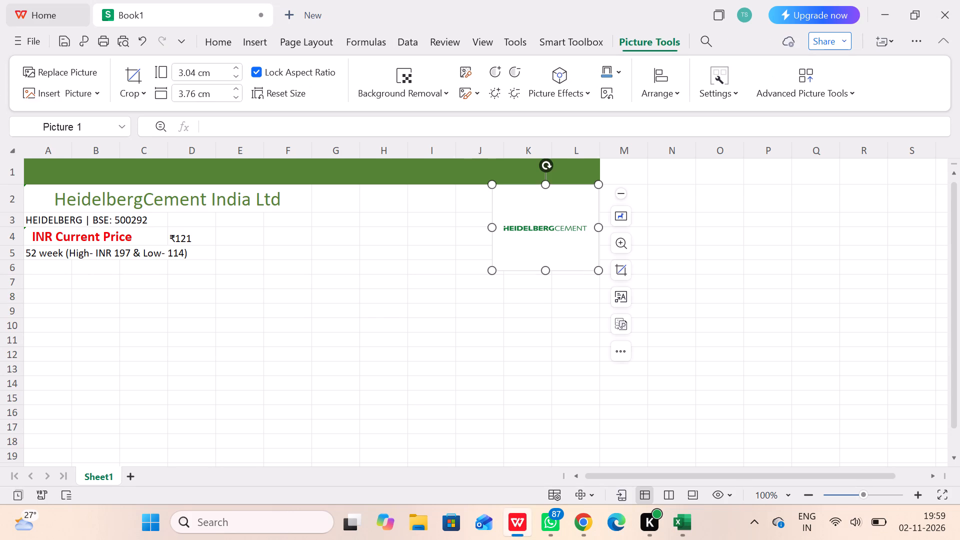
{"action": "left_click", "coordinate": [617, 266]}
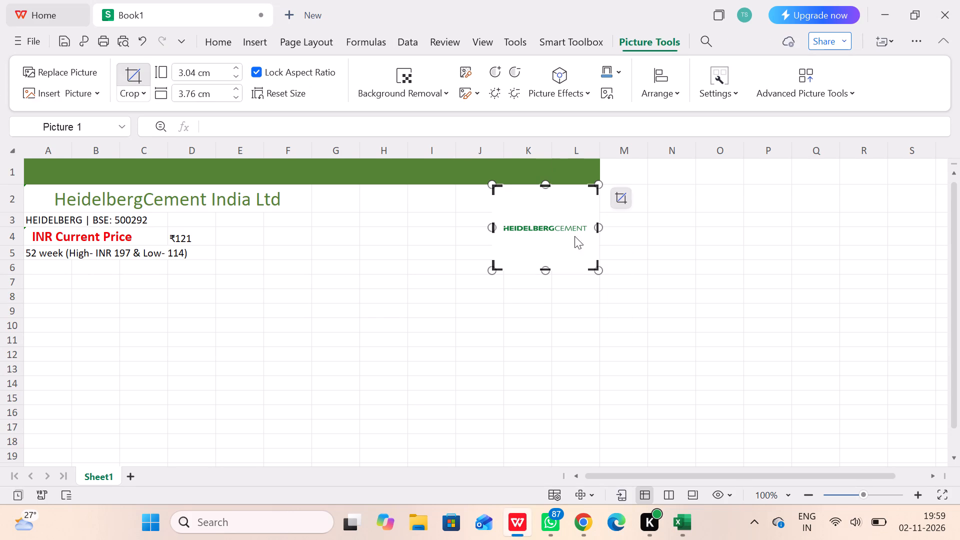
{"action": "left_click_drag", "start_coordinate": [546, 187], "coordinate": [547, 216]}
{"action": "left_click_drag", "start_coordinate": [546, 266], "coordinate": [548, 254]}
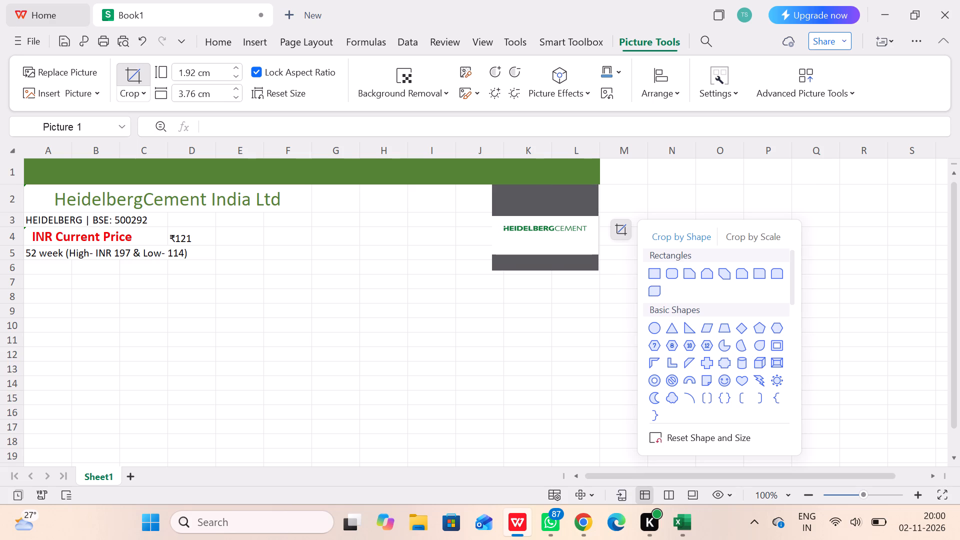
{"action": "left_click_drag", "start_coordinate": [548, 254], "coordinate": [548, 257]}
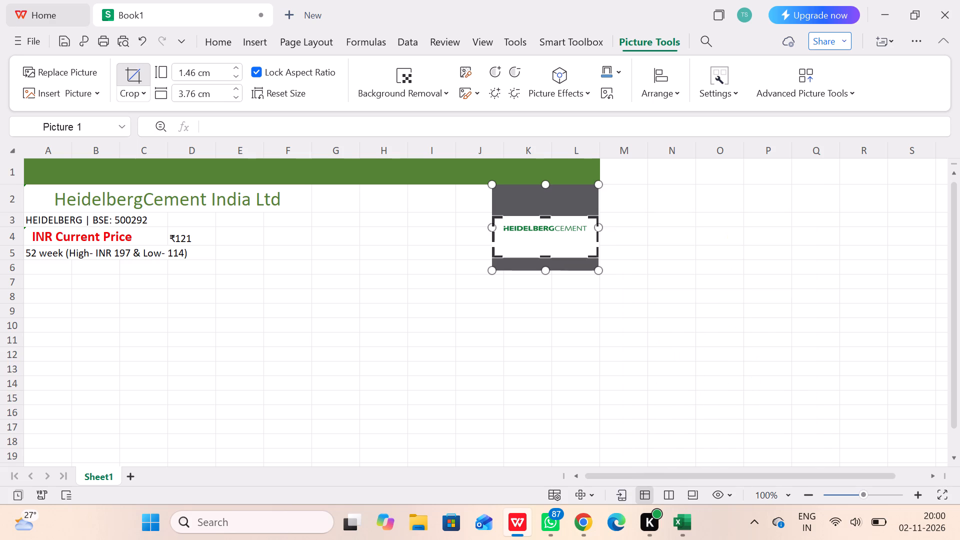
{"action": "left_click", "coordinate": [679, 518]}
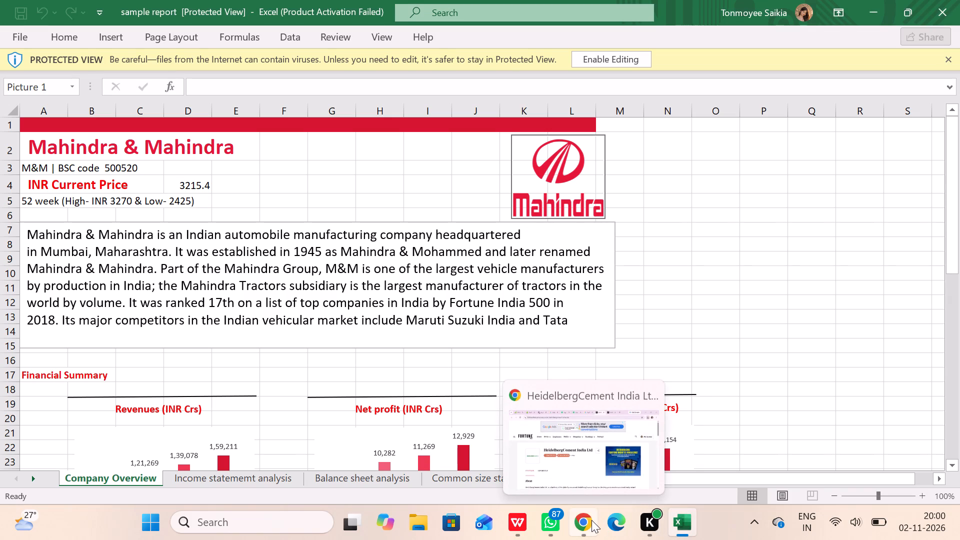
{"action": "left_click", "coordinate": [525, 521]}
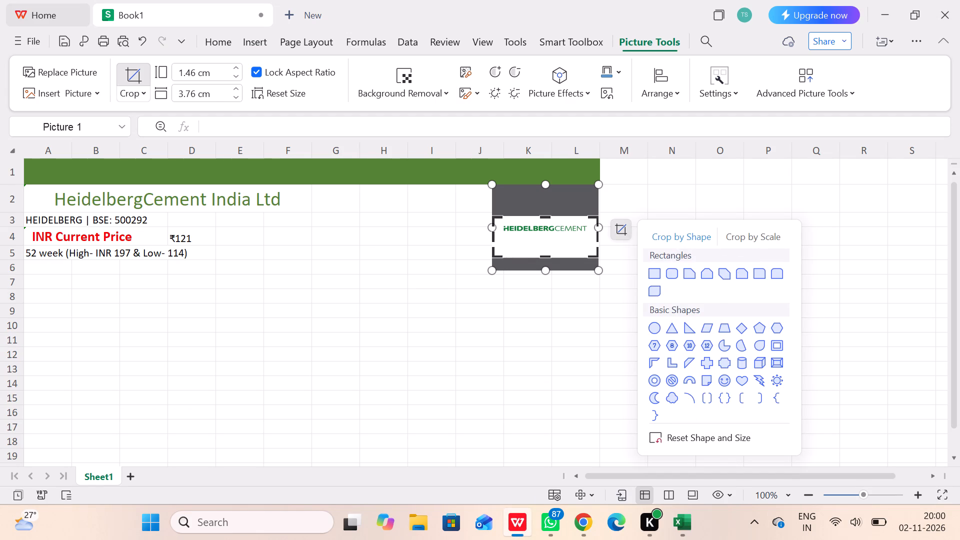
{"action": "left_click_drag", "start_coordinate": [544, 258], "coordinate": [545, 240]}
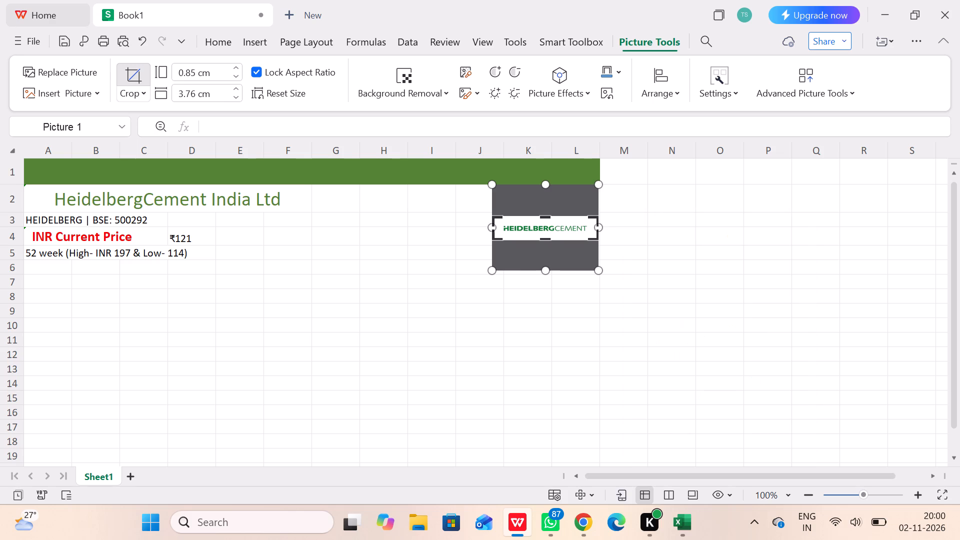
Crop the logo tightly around its lettering on all sides, to about 0.53 cm high and 3.25 cm wide.
{"action": "left_click_drag", "start_coordinate": [490, 226], "coordinate": [496, 225]}
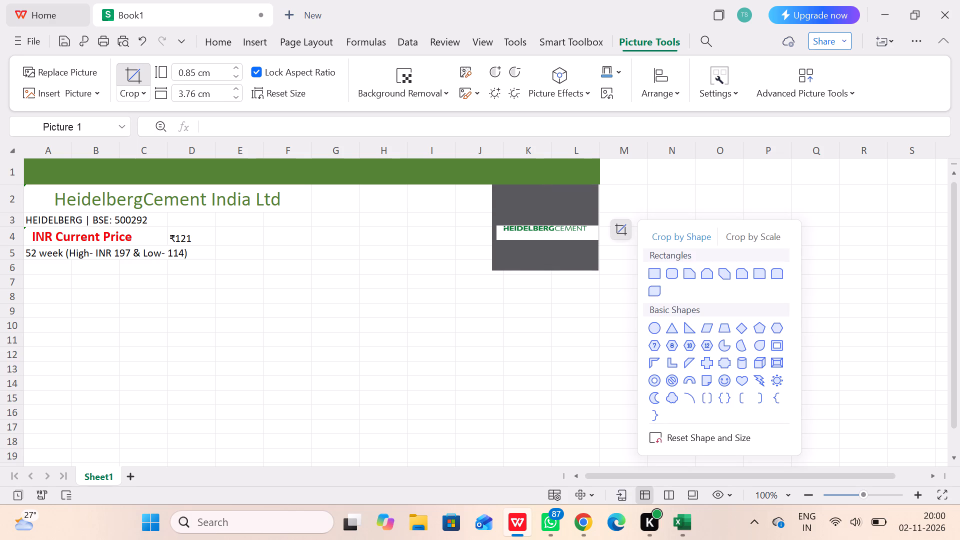
{"action": "left_click_drag", "start_coordinate": [496, 225], "coordinate": [499, 222]}
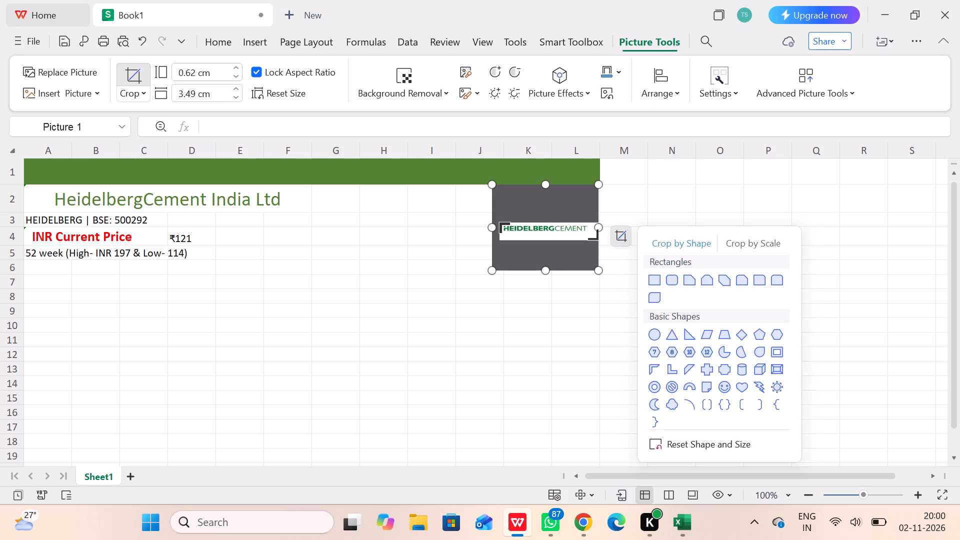
{"action": "left_click", "coordinate": [548, 237]}
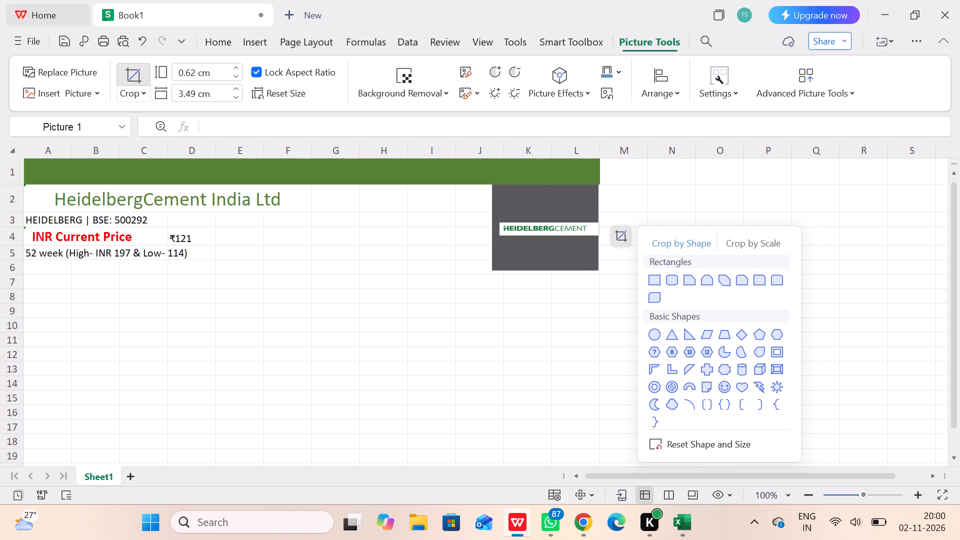
{"action": "left_click_drag", "start_coordinate": [596, 231], "coordinate": [591, 234]}
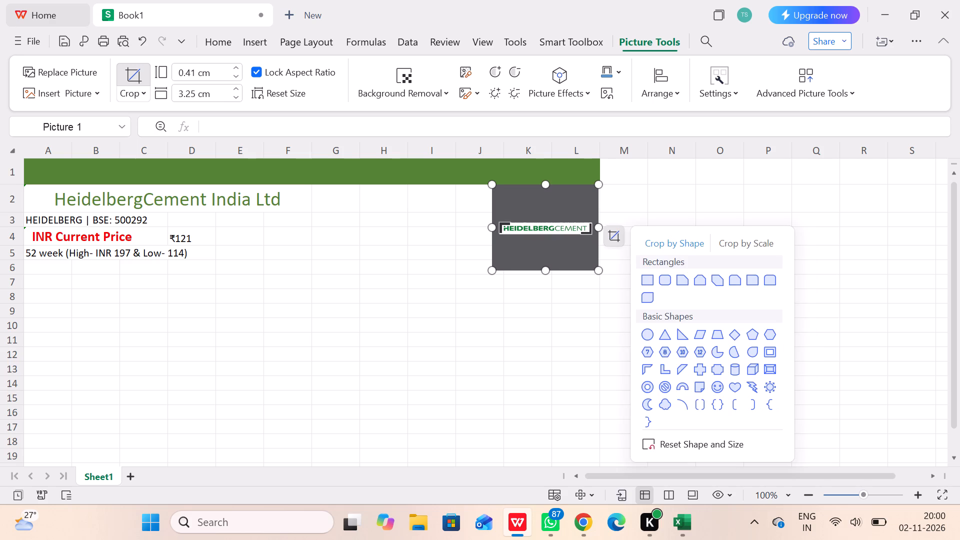
{"action": "left_click", "coordinate": [547, 221]}
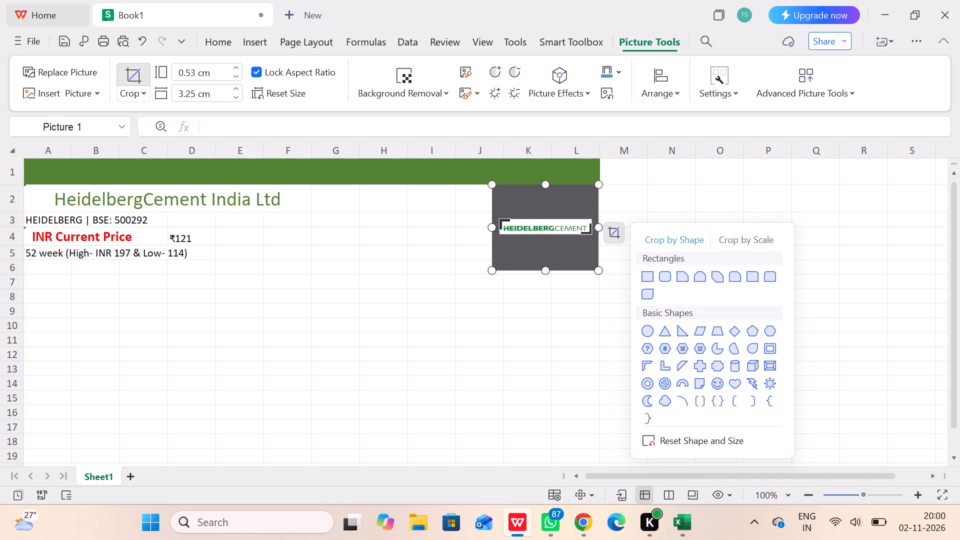
{"action": "left_click", "coordinate": [546, 229]}
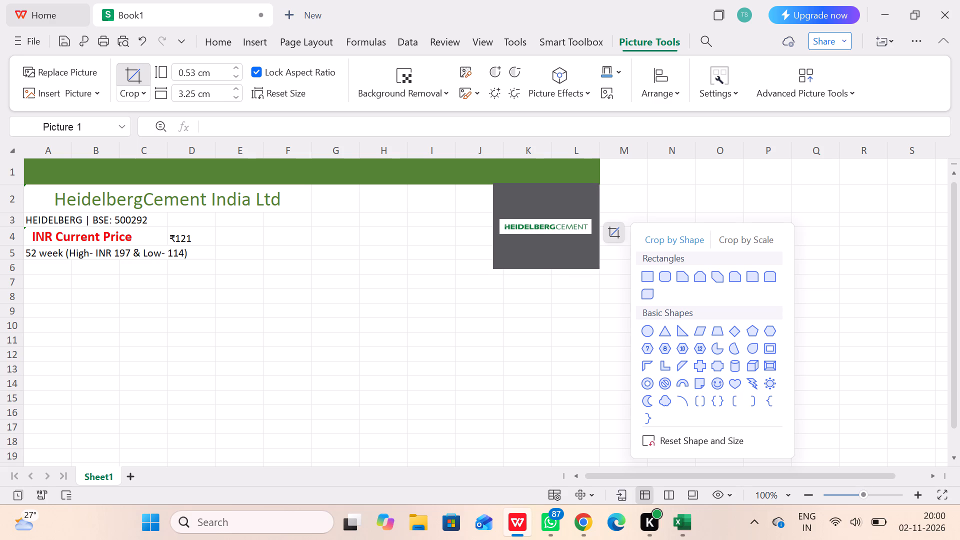
{"action": "left_click", "coordinate": [481, 305]}
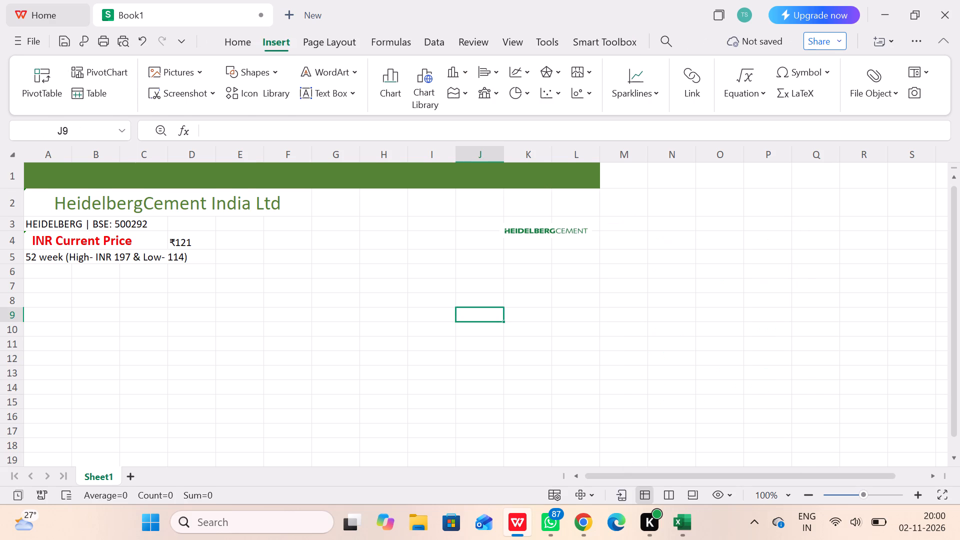
Enlarge the HeidelbergCement logo to about 2.52 cm high and 5.40 cm wide, spanning from column I to column L below the banner.
{"action": "left_click", "coordinate": [553, 231]}
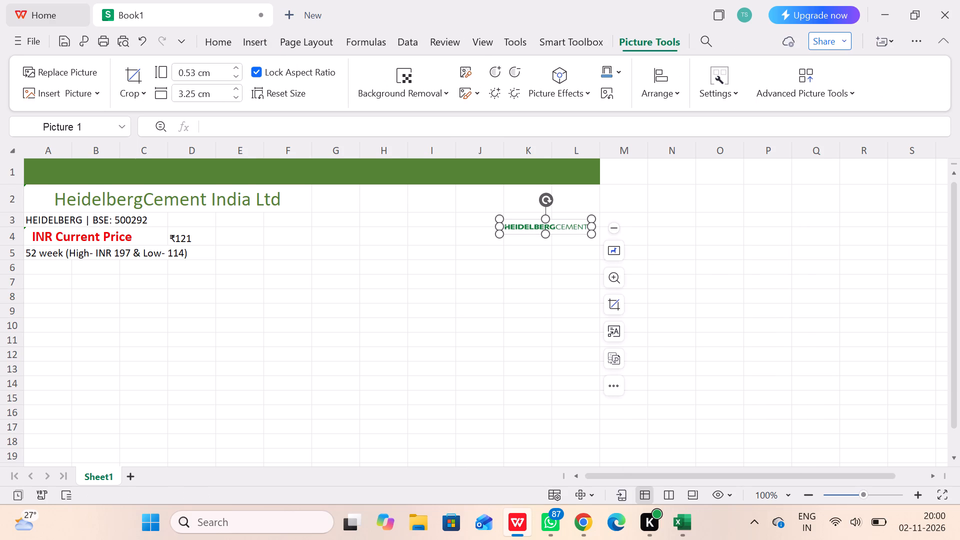
{"action": "left_click_drag", "start_coordinate": [546, 235], "coordinate": [545, 264]}
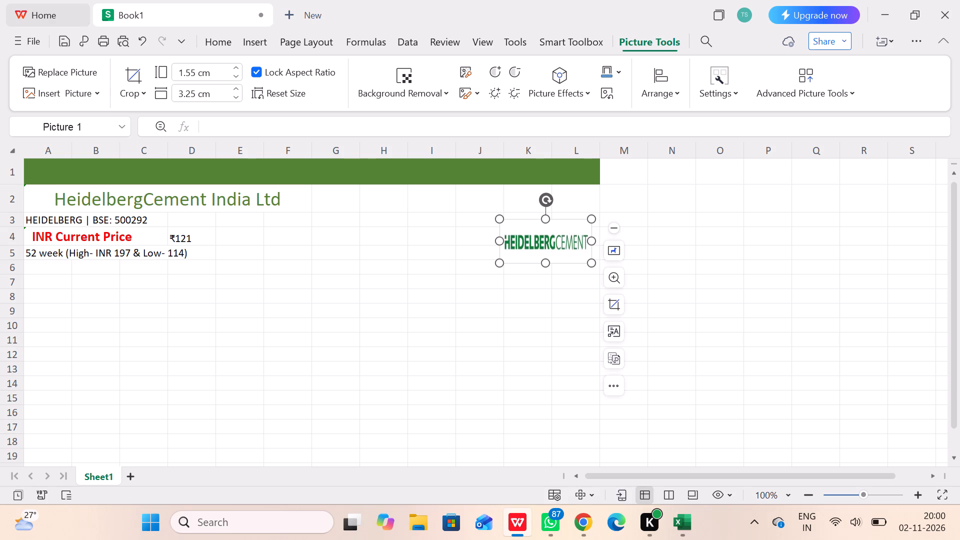
{"action": "left_click_drag", "start_coordinate": [499, 242], "coordinate": [472, 248]}
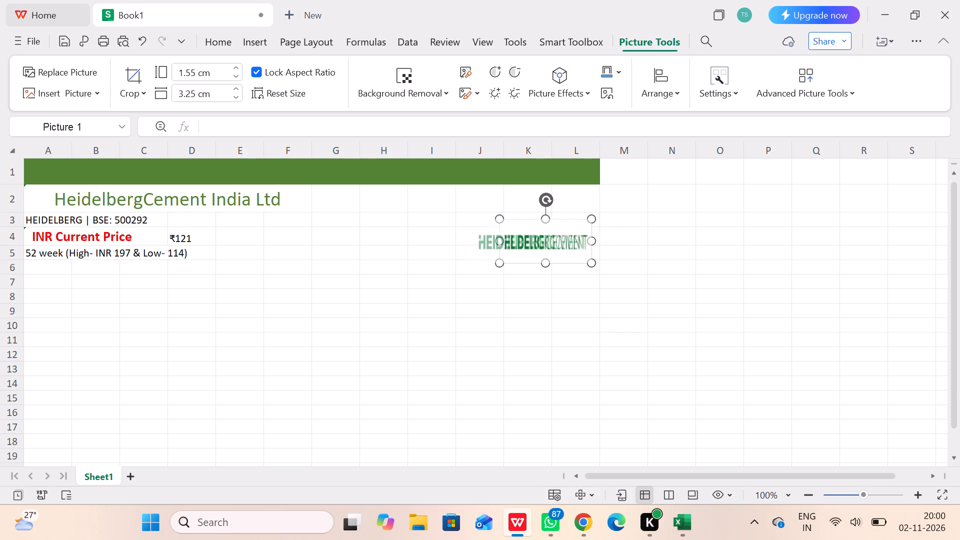
{"action": "left_click_drag", "start_coordinate": [472, 248], "coordinate": [438, 253]}
{"action": "left_click_drag", "start_coordinate": [512, 222], "coordinate": [515, 195]}
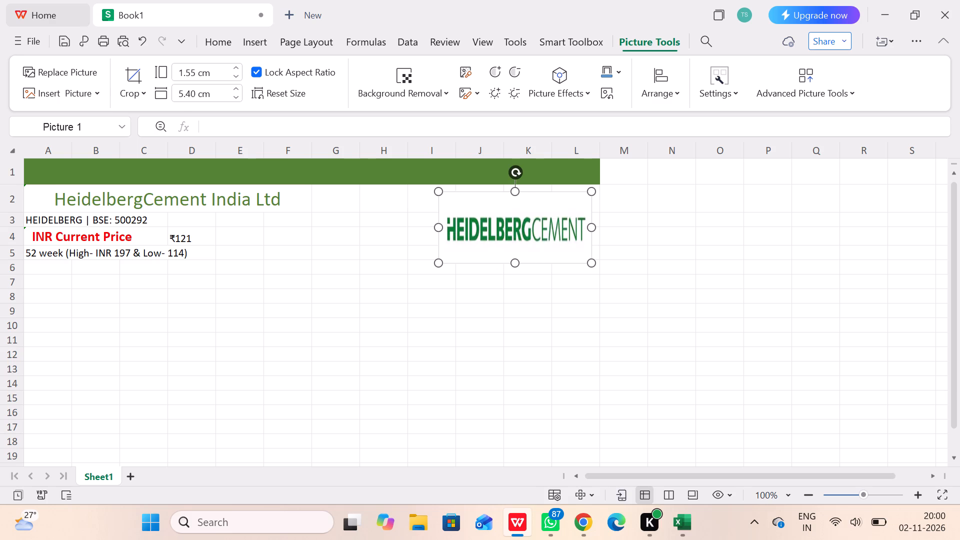
Fine-tune the logo to about 5.52 cm wide, lining it up with column L's right edge and stretching it down and toward the green banner.
{"action": "left_click", "coordinate": [550, 217]}
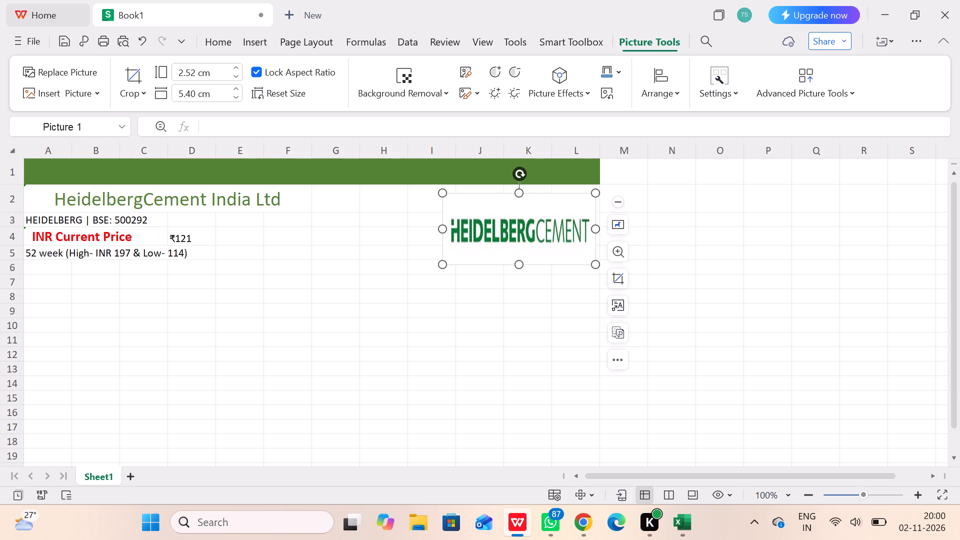
{"action": "left_click", "coordinate": [519, 194]}
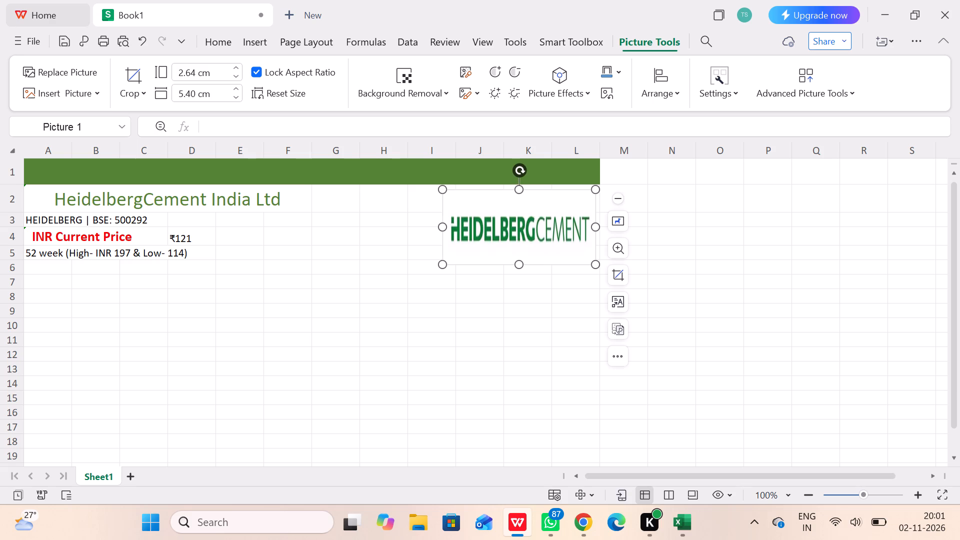
{"action": "left_click", "coordinate": [596, 223]}
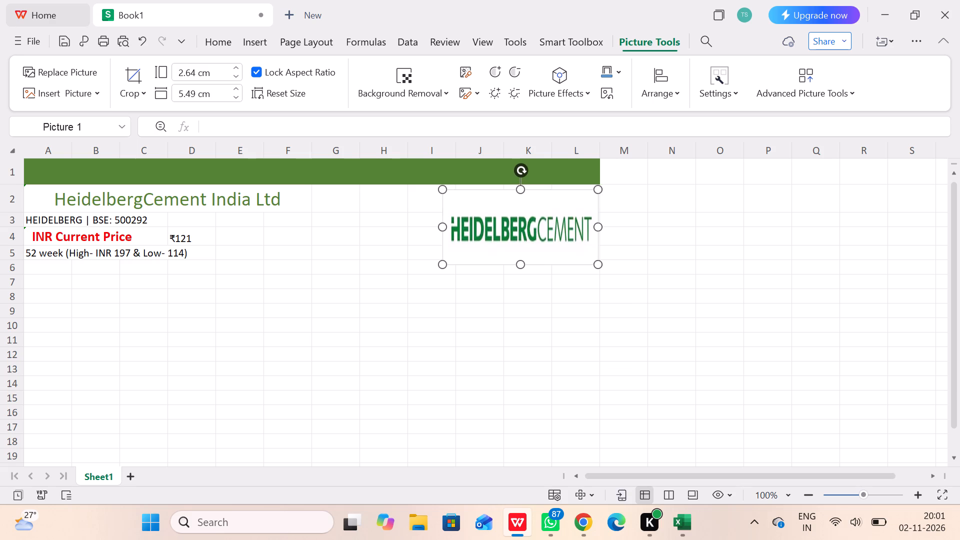
{"action": "left_click", "coordinate": [598, 225]}
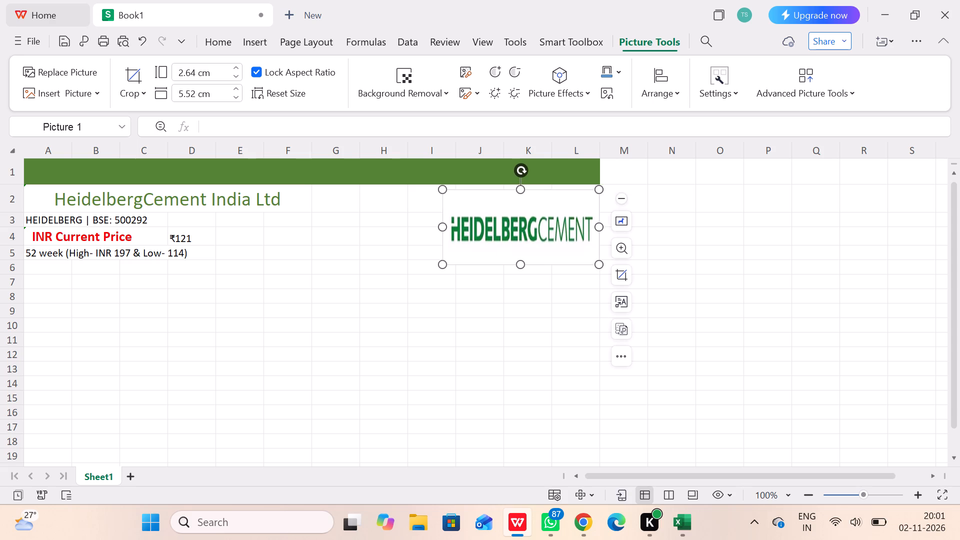
{"action": "left_click_drag", "start_coordinate": [519, 265], "coordinate": [520, 271]}
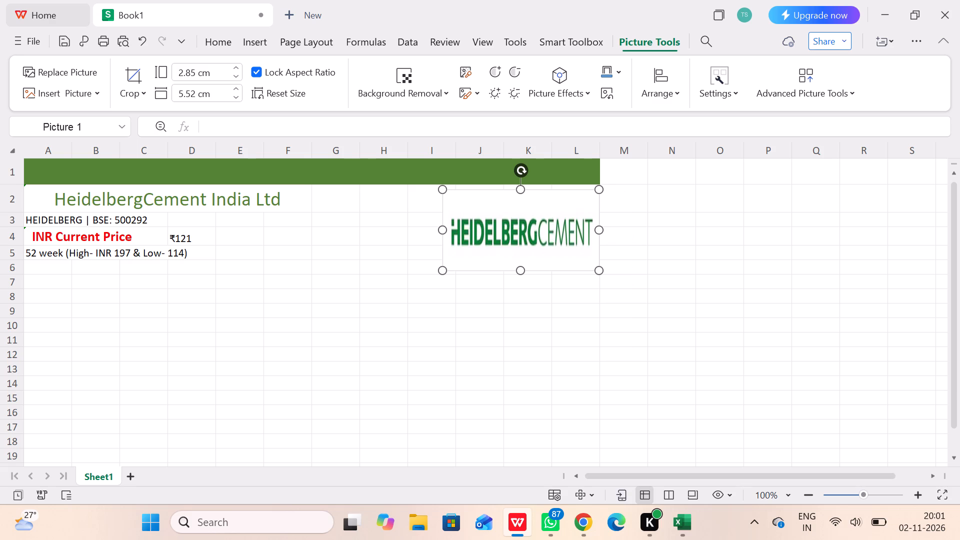
{"action": "left_click_drag", "start_coordinate": [520, 187], "coordinate": [522, 183]}
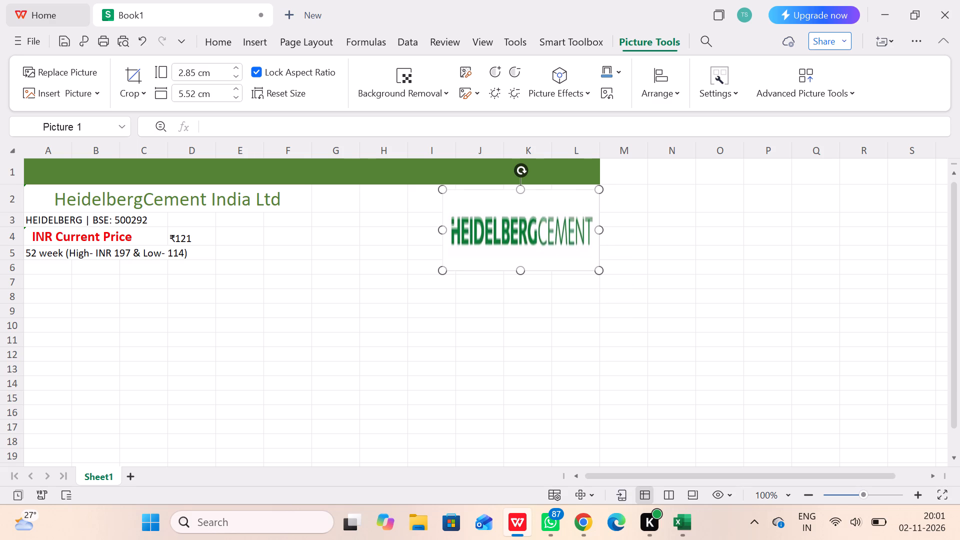
{"action": "left_click_drag", "start_coordinate": [522, 183], "coordinate": [522, 182]}
{"action": "left_click", "coordinate": [723, 195]}
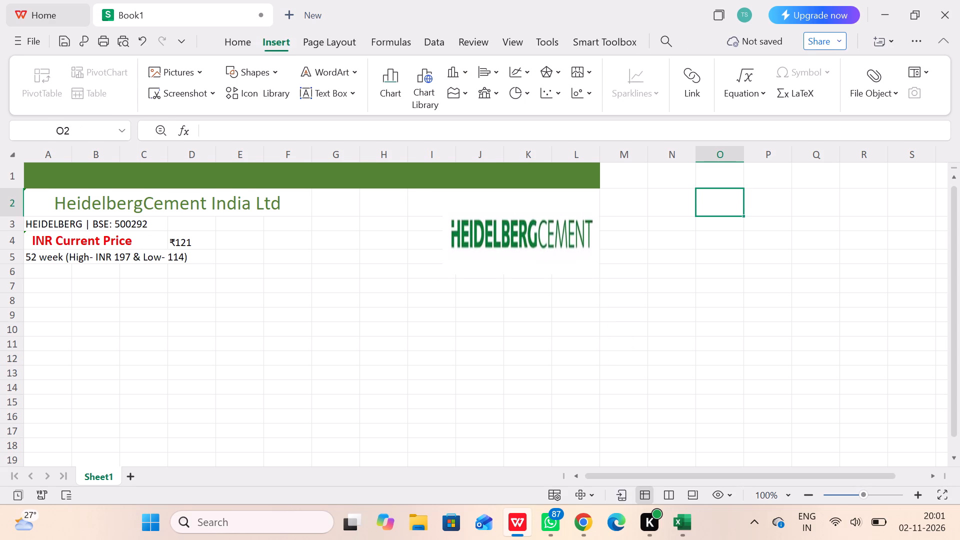
Check the company description's placement in the Excel sample report, and open cell A7 of the WPS workbook for editing.
{"action": "left_click", "coordinate": [689, 529]}
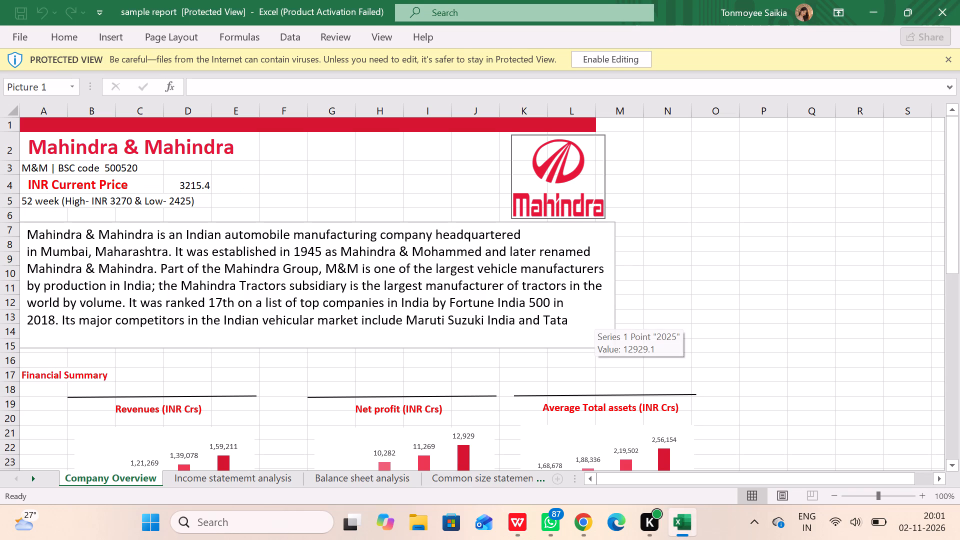
{"action": "left_click", "coordinate": [525, 523]}
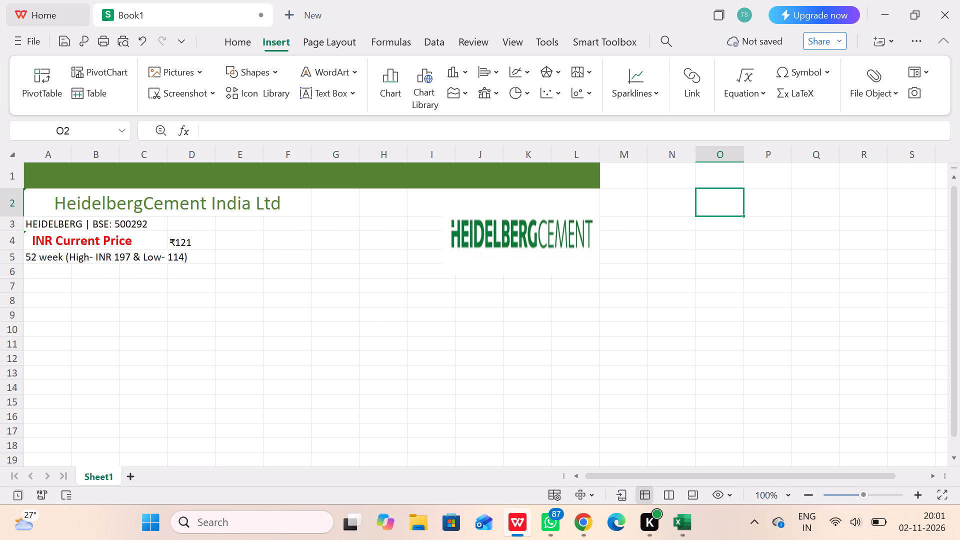
{"action": "double_click", "coordinate": [66, 287]}
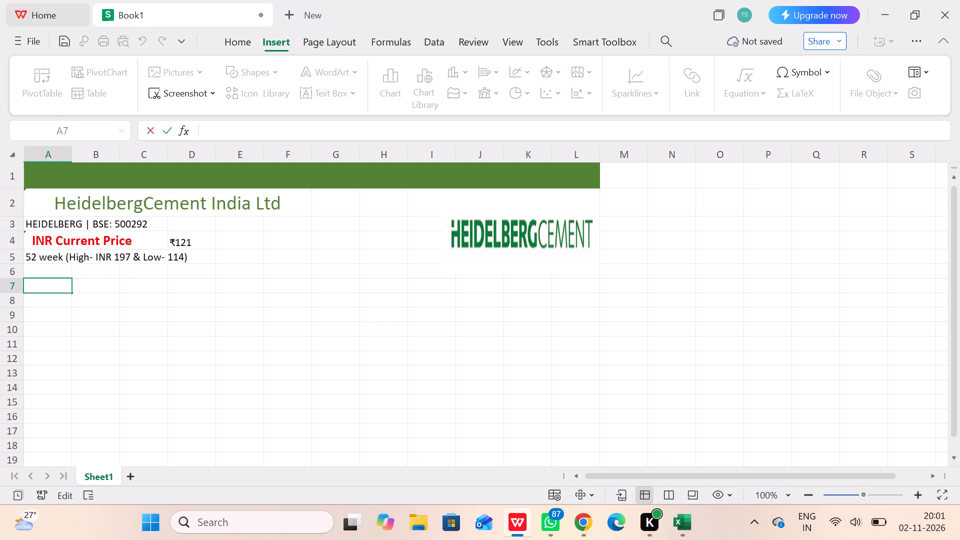
In Chrome, review the HeidelbergCement India About text on the Fortune India page and on the Screener page.
{"action": "left_click", "coordinate": [587, 524]}
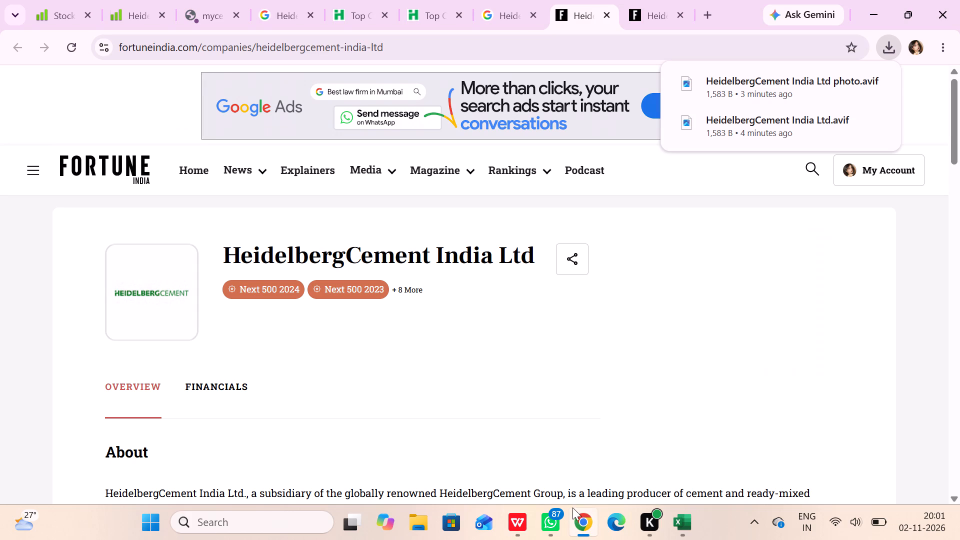
{"action": "scroll", "coordinate": [408, 406], "scroll_direction": "down", "scroll_amount": 2}
{"action": "scroll", "coordinate": [408, 406], "scroll_direction": "up", "scroll_amount": 1}
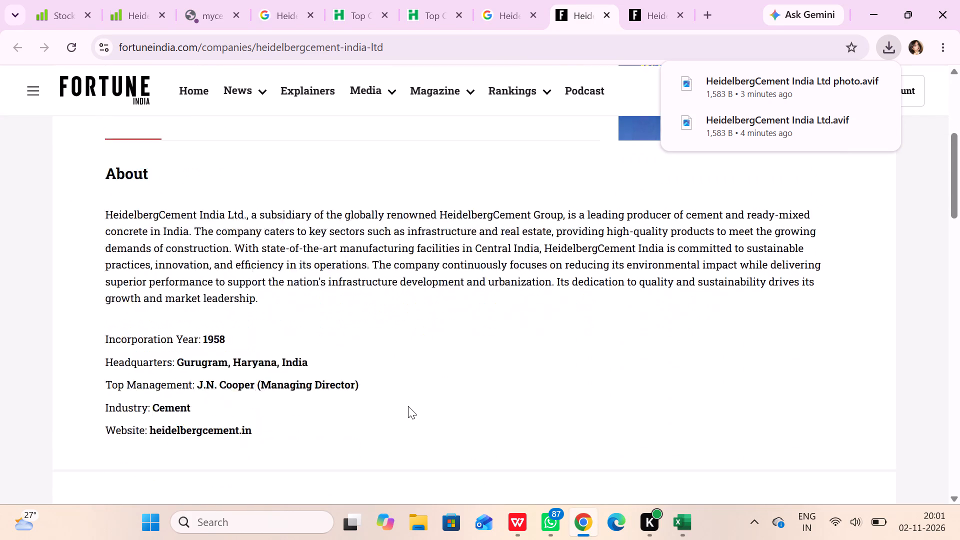
{"action": "scroll", "coordinate": [408, 406], "scroll_direction": "up", "scroll_amount": 5}
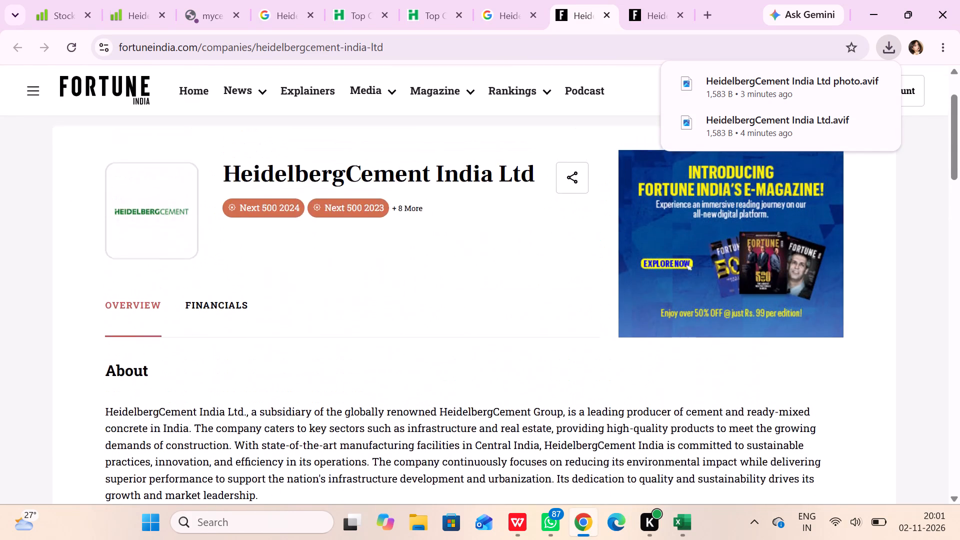
{"action": "scroll", "coordinate": [408, 406], "scroll_direction": "up", "scroll_amount": 1}
{"action": "scroll", "coordinate": [402, 318], "scroll_direction": "down", "scroll_amount": 2}
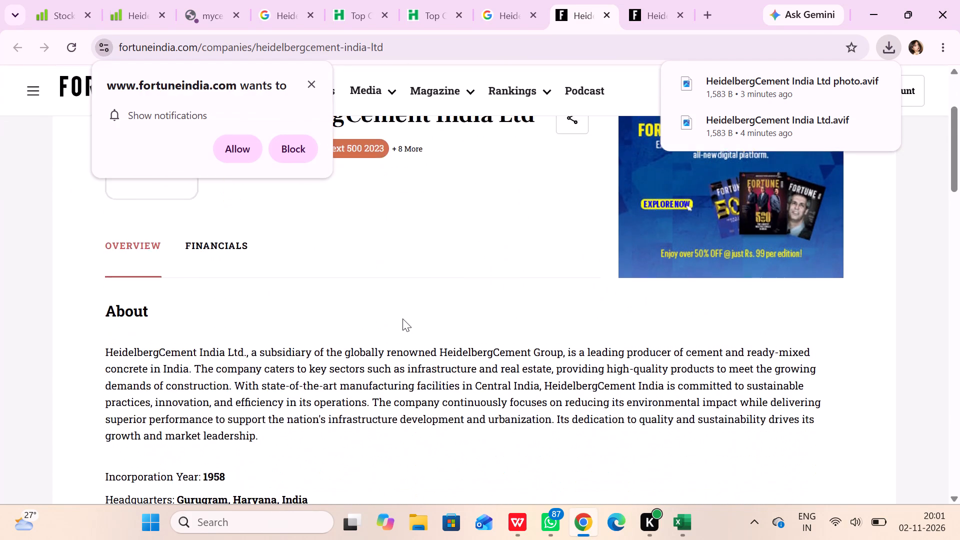
{"action": "scroll", "coordinate": [402, 318], "scroll_direction": "down", "scroll_amount": 1}
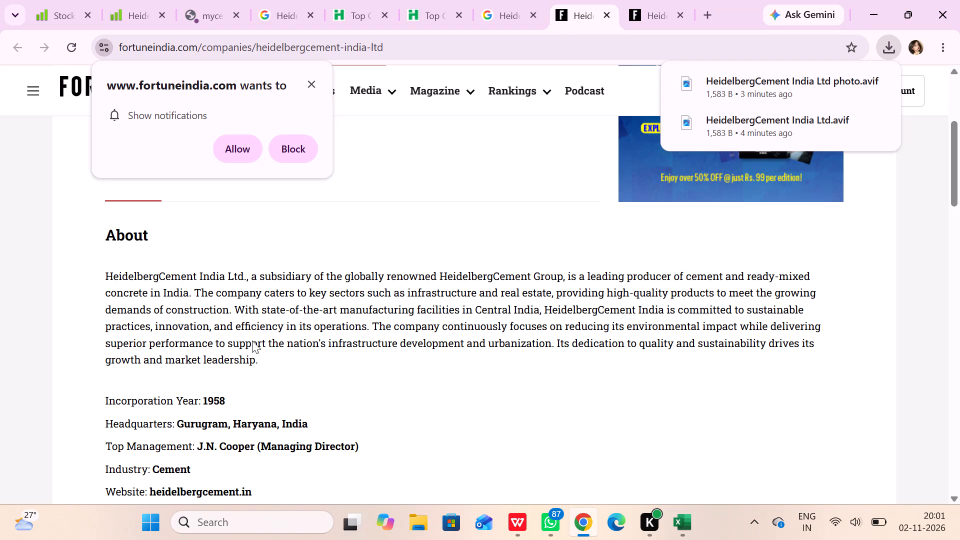
{"action": "scroll", "coordinate": [305, 328], "scroll_direction": "up", "scroll_amount": 5}
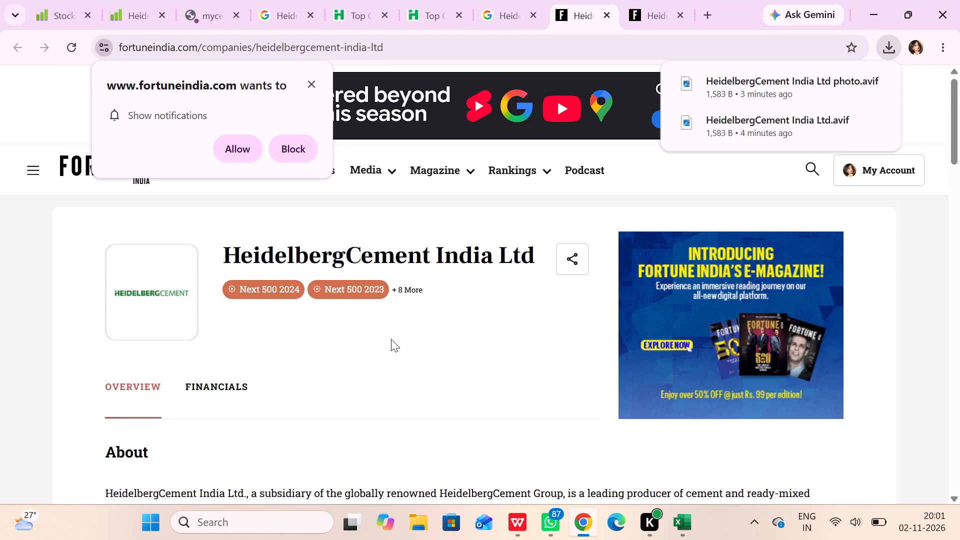
{"action": "scroll", "coordinate": [391, 339], "scroll_direction": "down", "scroll_amount": 1}
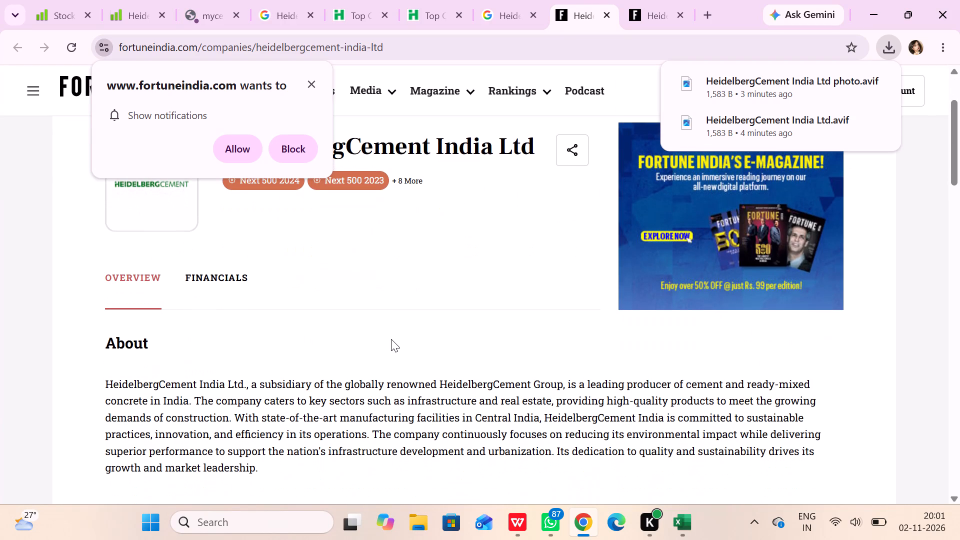
{"action": "scroll", "coordinate": [391, 339], "scroll_direction": "down", "scroll_amount": 1}
{"action": "left_click", "coordinate": [147, 11]}
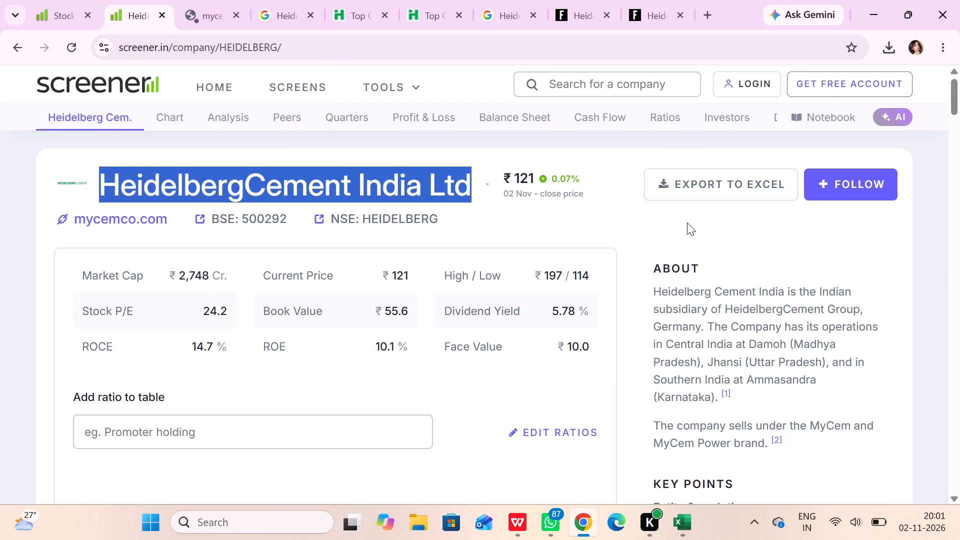
{"action": "scroll", "coordinate": [687, 222], "scroll_direction": "down", "scroll_amount": 2}
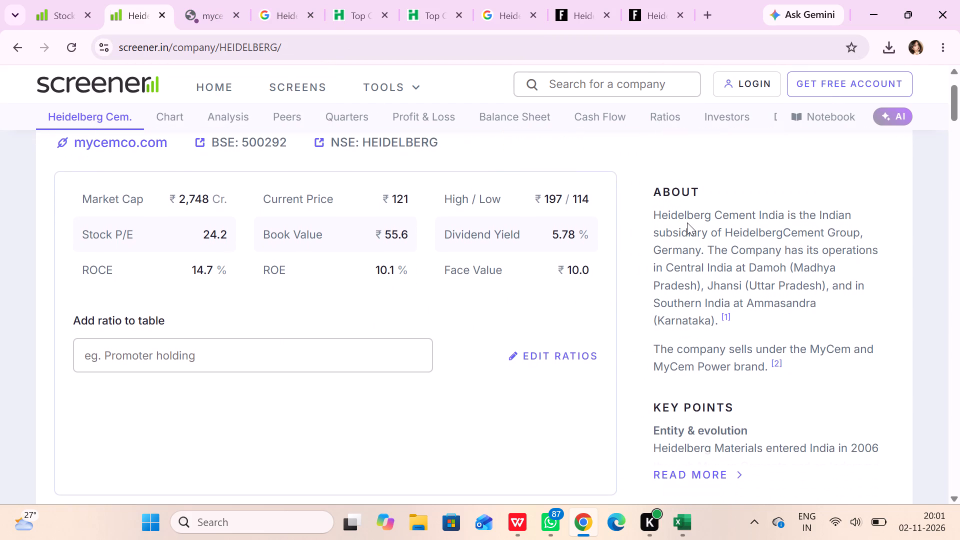
Copy the full About paragraph on HeidelbergCement India from the second Fortune India page, dismissing the Google sign-in prompt.
{"action": "left_click", "coordinate": [657, 0]}
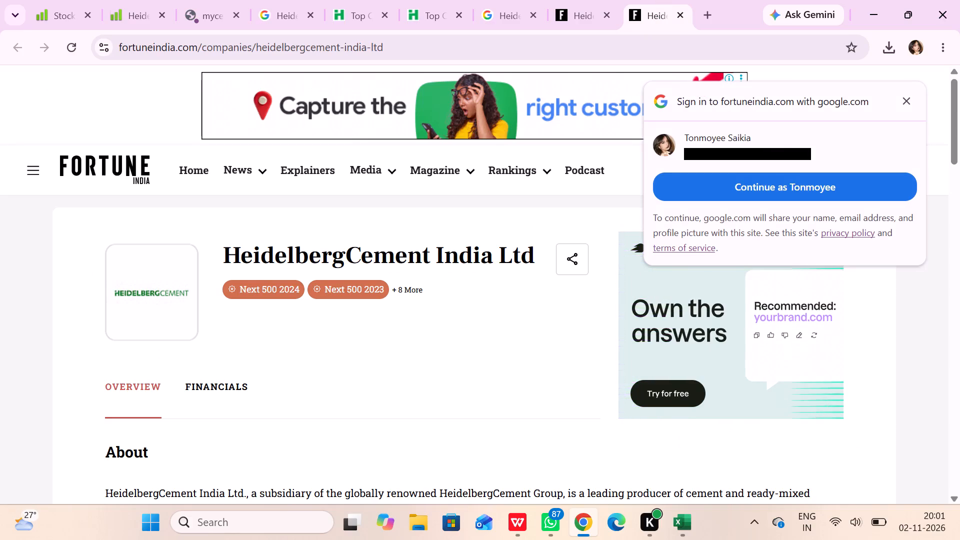
{"action": "scroll", "coordinate": [392, 249], "scroll_direction": "up", "scroll_amount": 3}
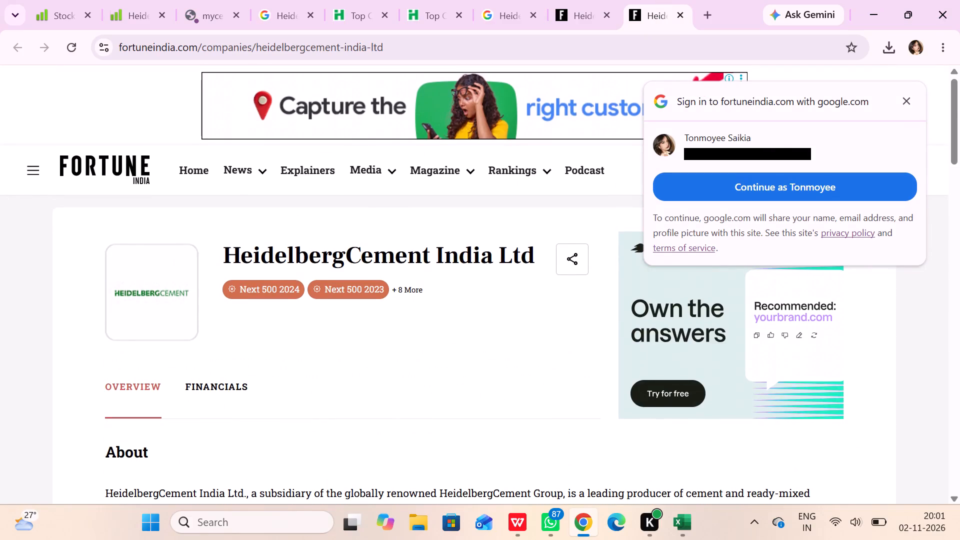
{"action": "scroll", "coordinate": [392, 249], "scroll_direction": "up", "scroll_amount": 1}
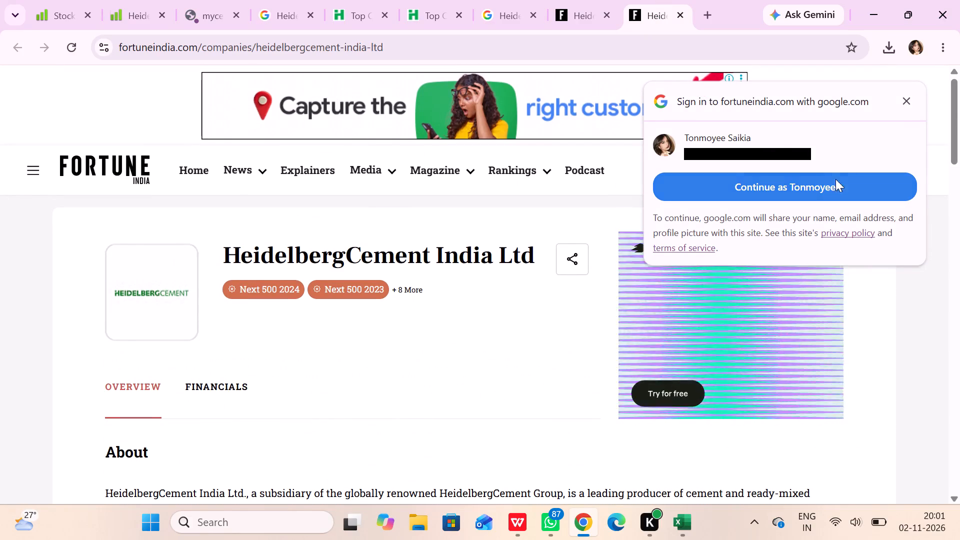
{"action": "left_click", "coordinate": [908, 102]}
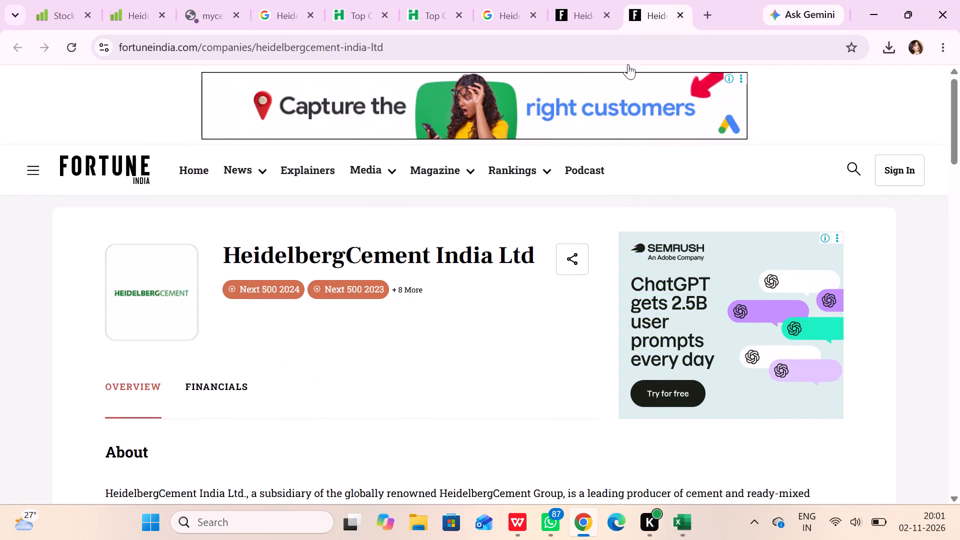
{"action": "scroll", "coordinate": [512, 285], "scroll_direction": "down", "scroll_amount": 1}
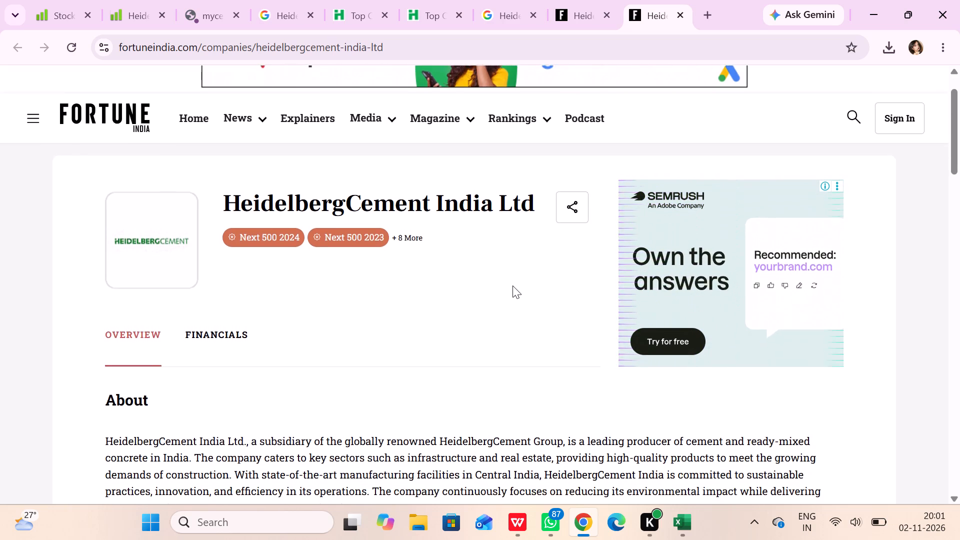
{"action": "scroll", "coordinate": [512, 285], "scroll_direction": "down", "scroll_amount": 2}
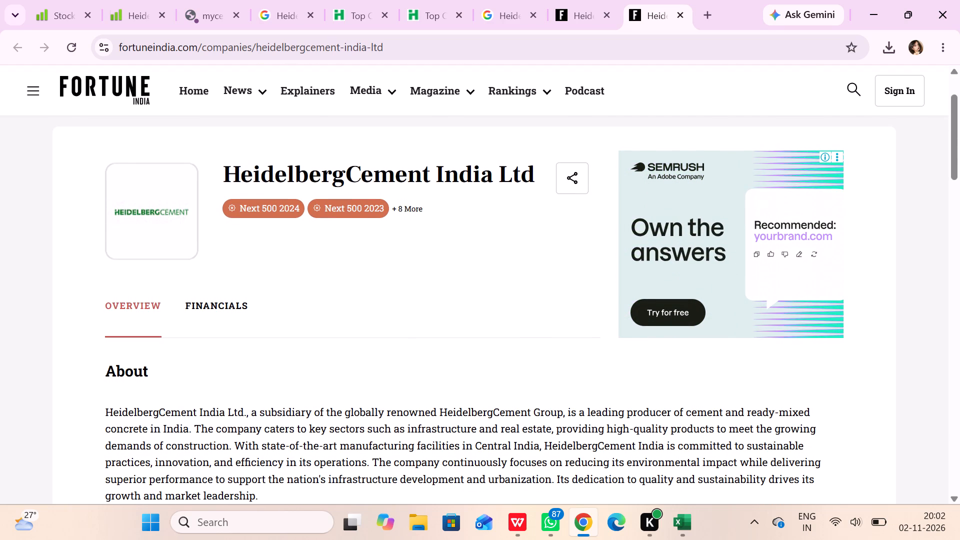
{"action": "scroll", "coordinate": [308, 284], "scroll_direction": "down", "scroll_amount": 3}
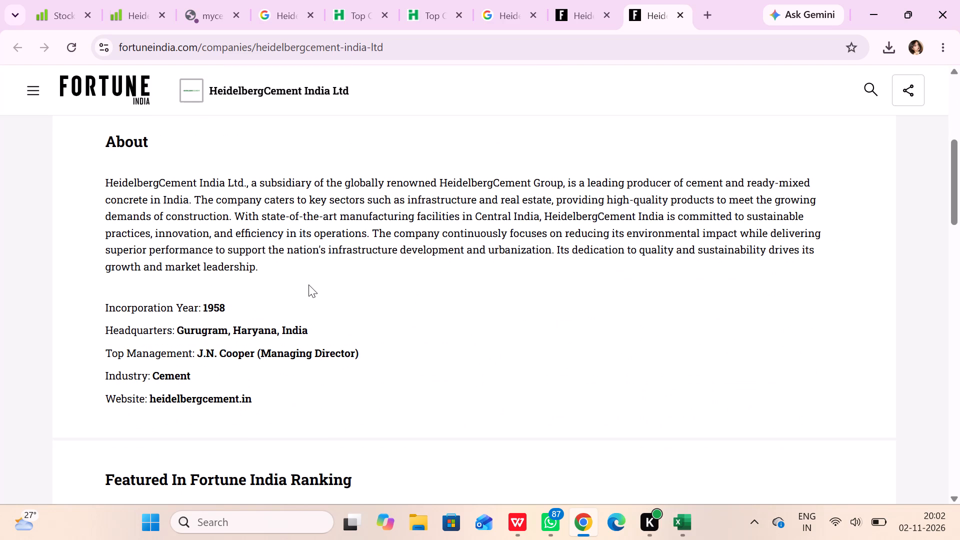
{"action": "scroll", "coordinate": [308, 284], "scroll_direction": "right", "scroll_amount": 3}
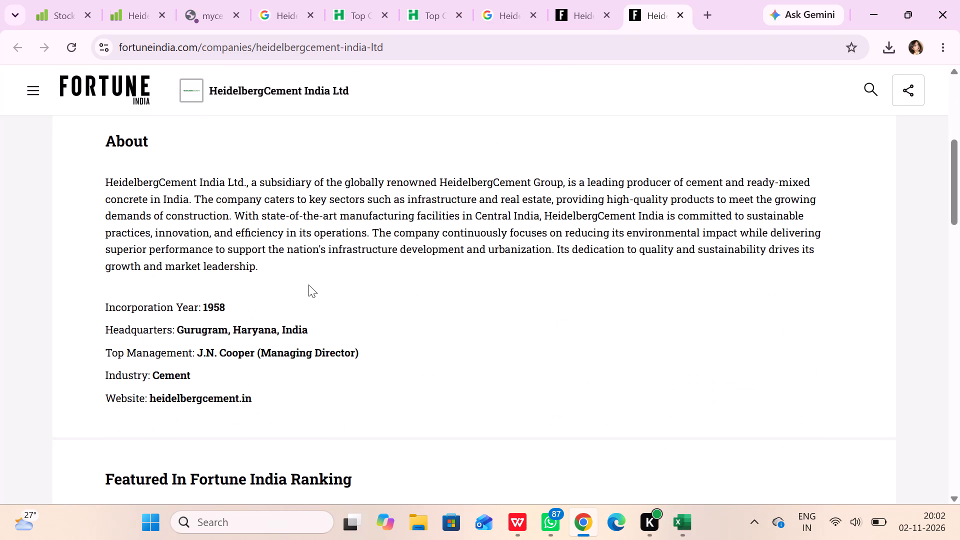
{"action": "left_click_drag", "start_coordinate": [104, 232], "coordinate": [157, 240]}
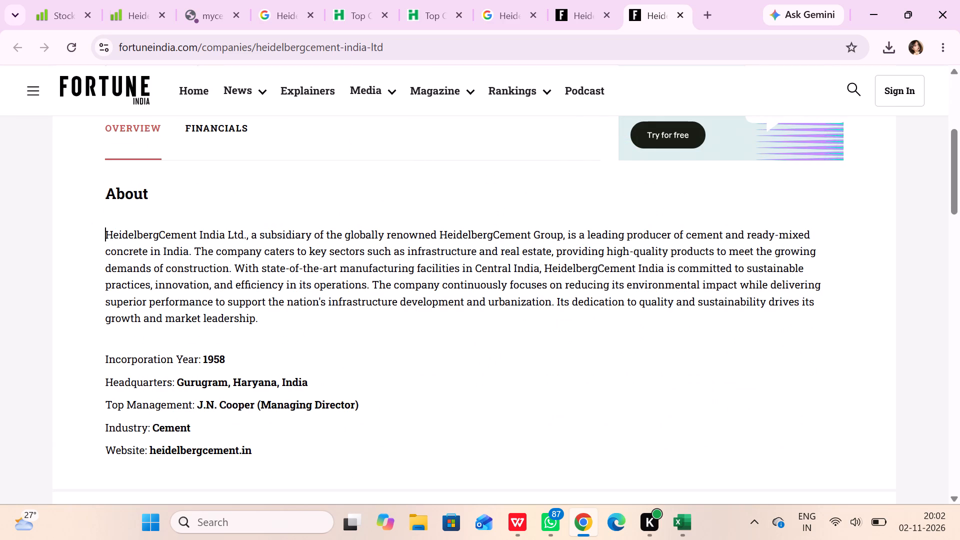
{"action": "left_click_drag", "start_coordinate": [157, 240], "coordinate": [273, 316]}
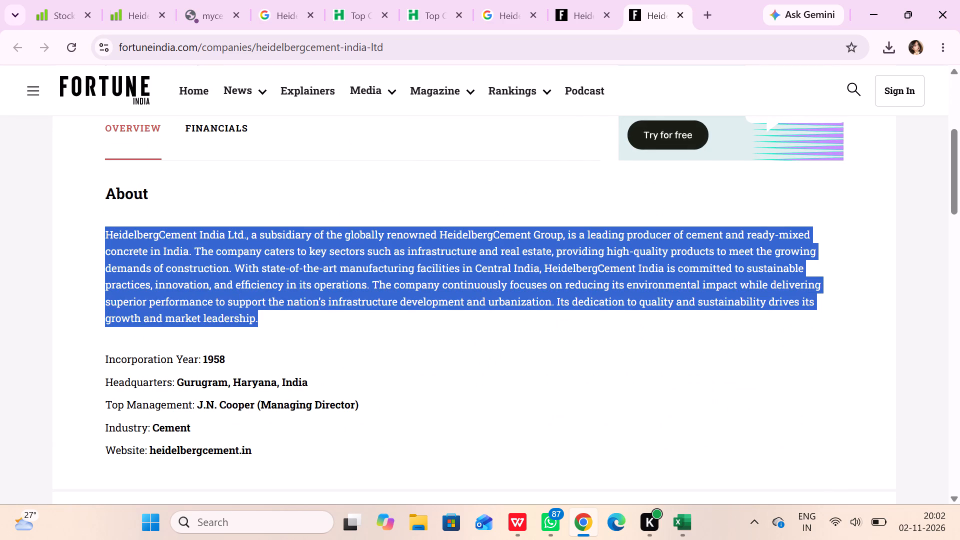
{"action": "right_click", "coordinate": [202, 289]}
{"action": "left_click", "coordinate": [309, 314]}
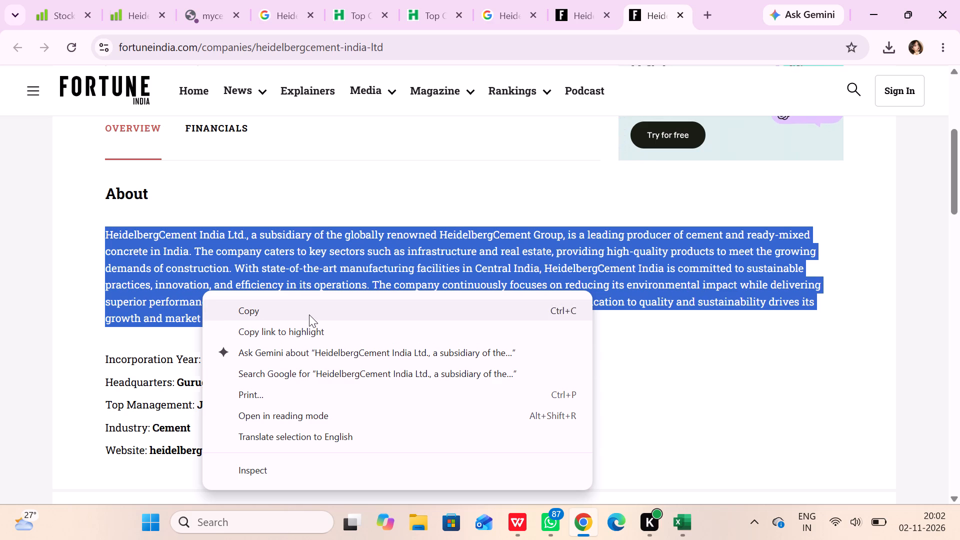
Switch to the WPS workbook and paste the copied HeidelbergCement India About paragraph into cell A7.
{"action": "left_click", "coordinate": [679, 519]}
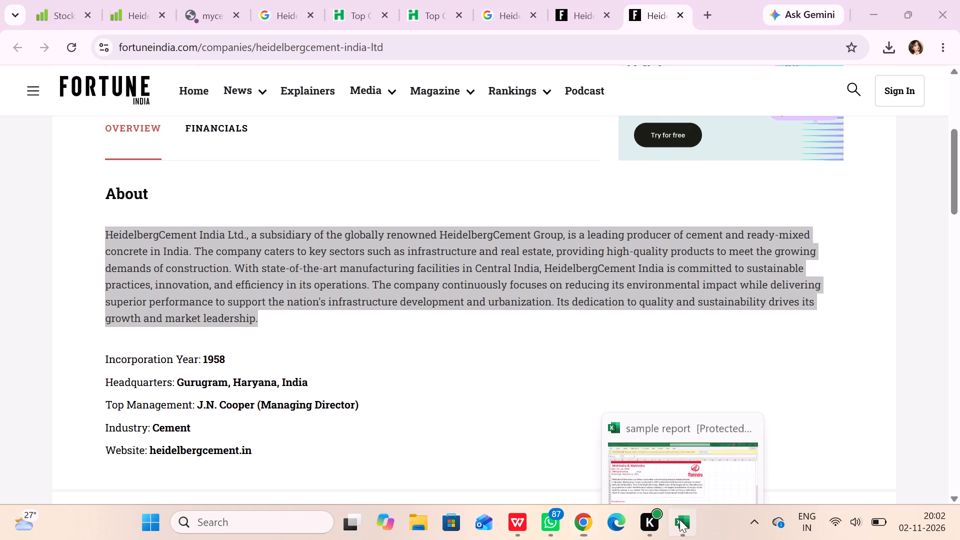
{"action": "left_click", "coordinate": [521, 526]}
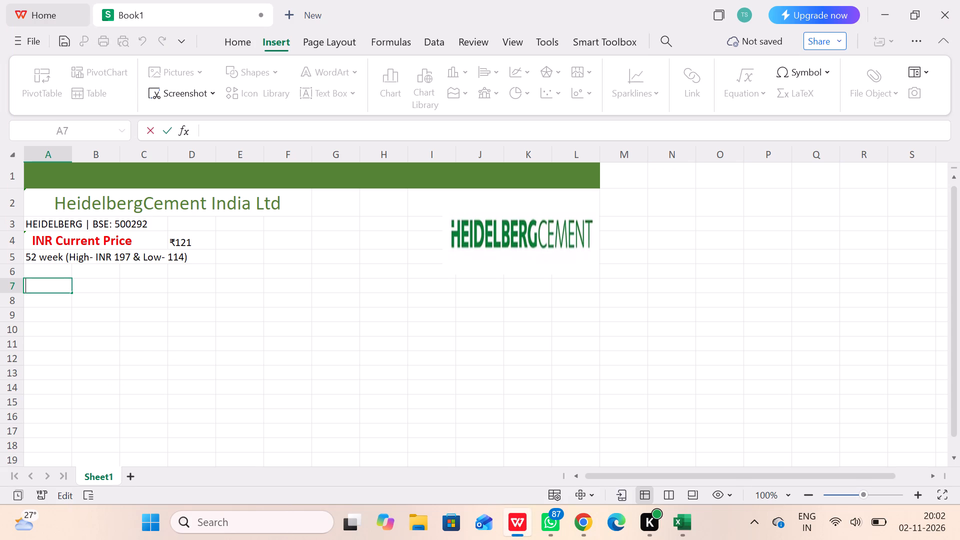
{"action": "right_click", "coordinate": [55, 285]}
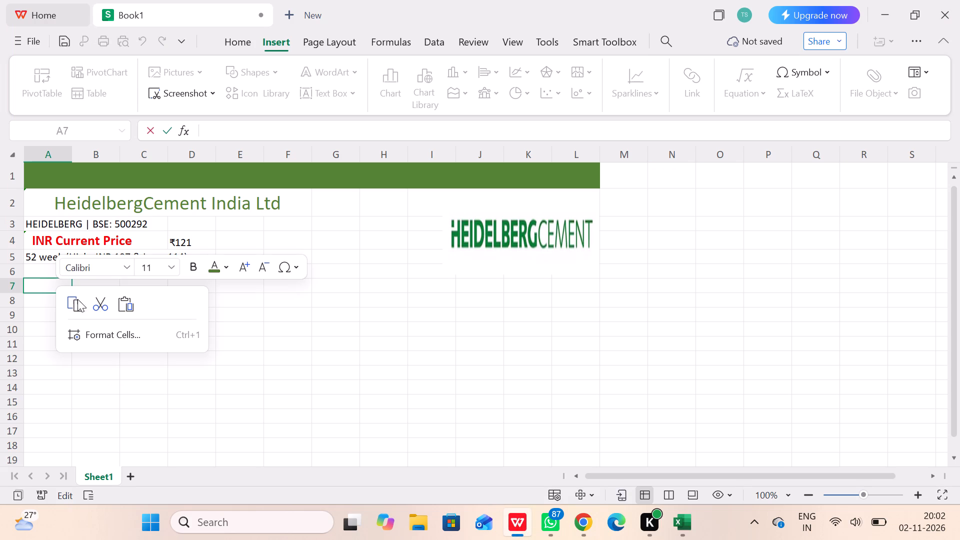
{"action": "left_click", "coordinate": [117, 303]}
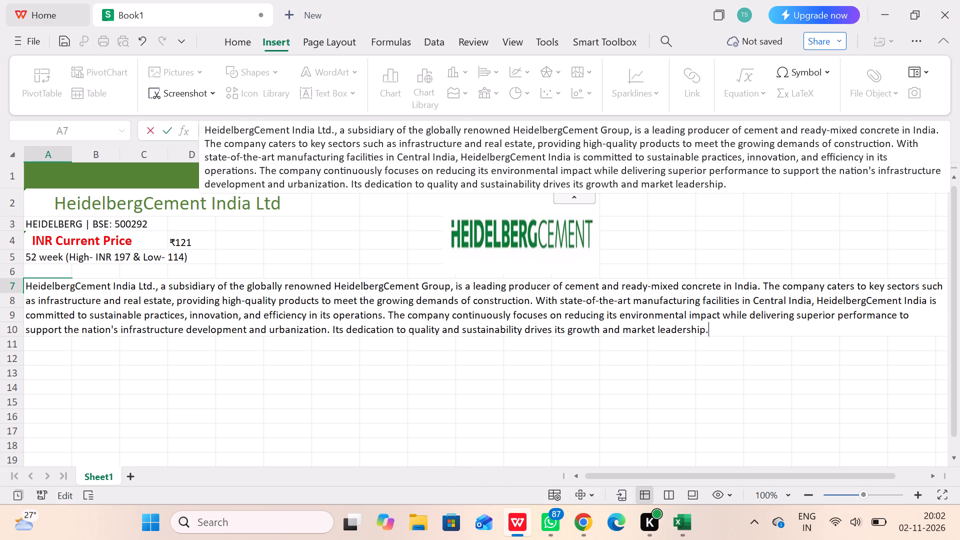
{"action": "left_click", "coordinate": [563, 321]}
{"action": "left_click", "coordinate": [495, 385]}
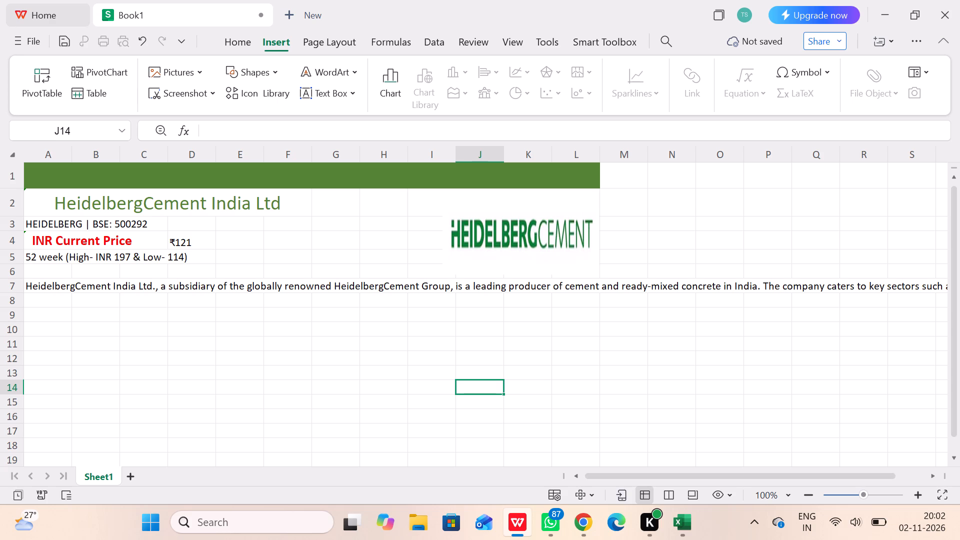
Reopen the description in cell A7, collapse the expanded formula bar to one line, and finish editing the cell.
{"action": "left_click", "coordinate": [133, 289]}
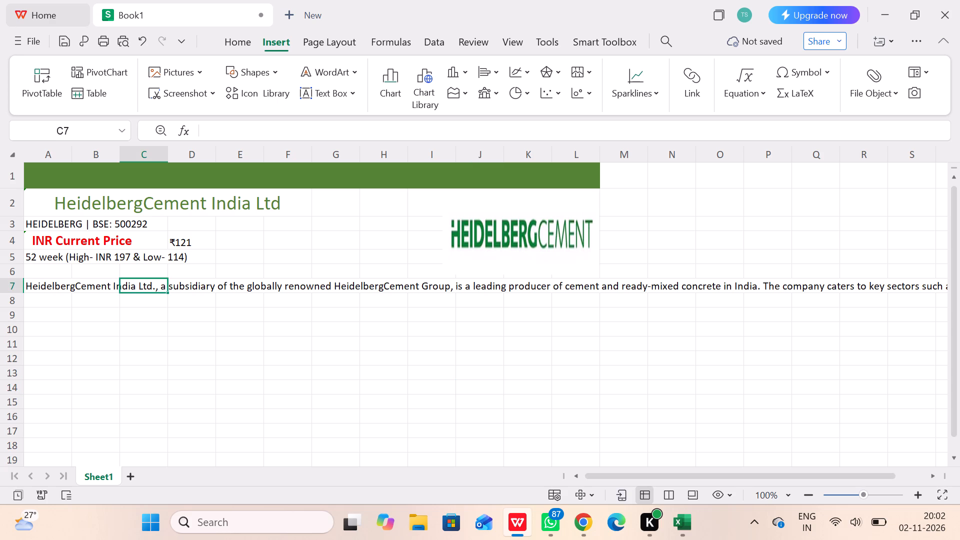
{"action": "triple_click", "coordinate": [34, 286]}
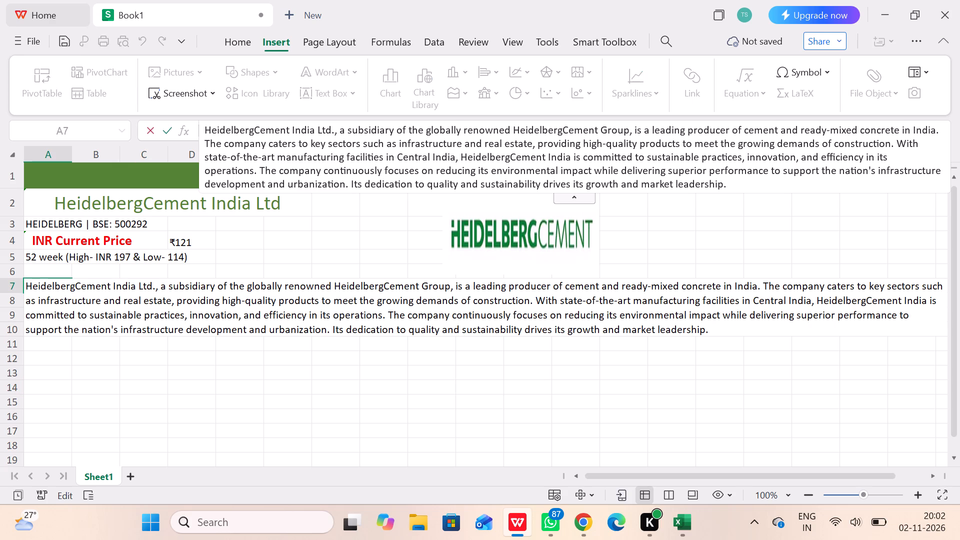
{"action": "left_click", "coordinate": [705, 331]}
{"action": "left_click", "coordinate": [718, 331]}
{"action": "scroll", "coordinate": [764, 296], "scroll_direction": "left", "scroll_amount": 3}
{"action": "left_click", "coordinate": [568, 203]}
{"action": "scroll", "coordinate": [860, 315], "scroll_direction": "left", "scroll_amount": 3}
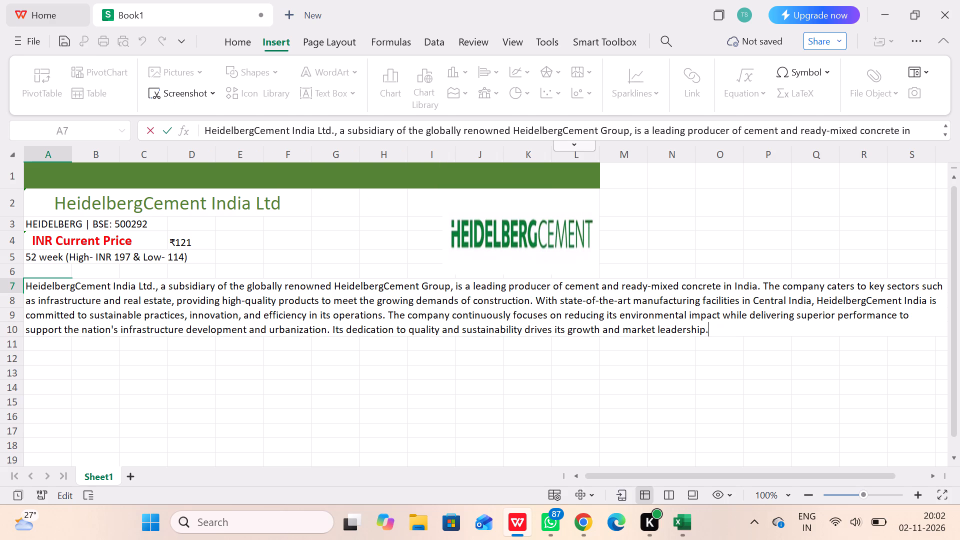
{"action": "scroll", "coordinate": [860, 315], "scroll_direction": "down", "scroll_amount": 8, "text": "ctrl"}
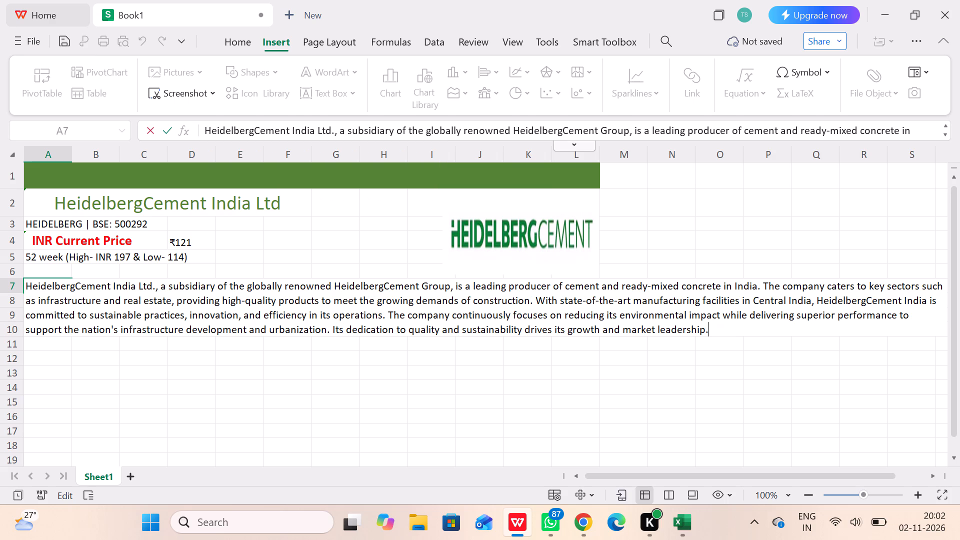
{"action": "left_click", "coordinate": [732, 332]}
{"action": "key", "text": "Return"}
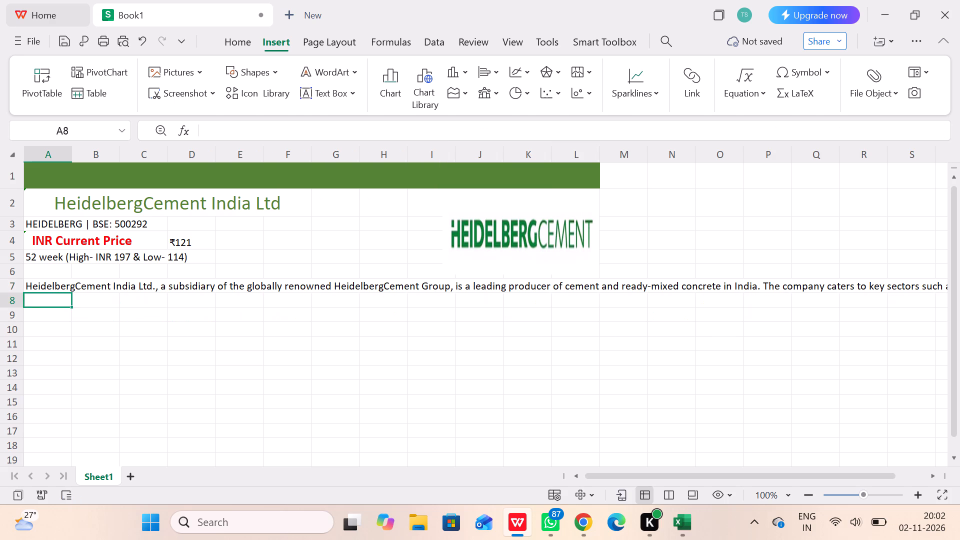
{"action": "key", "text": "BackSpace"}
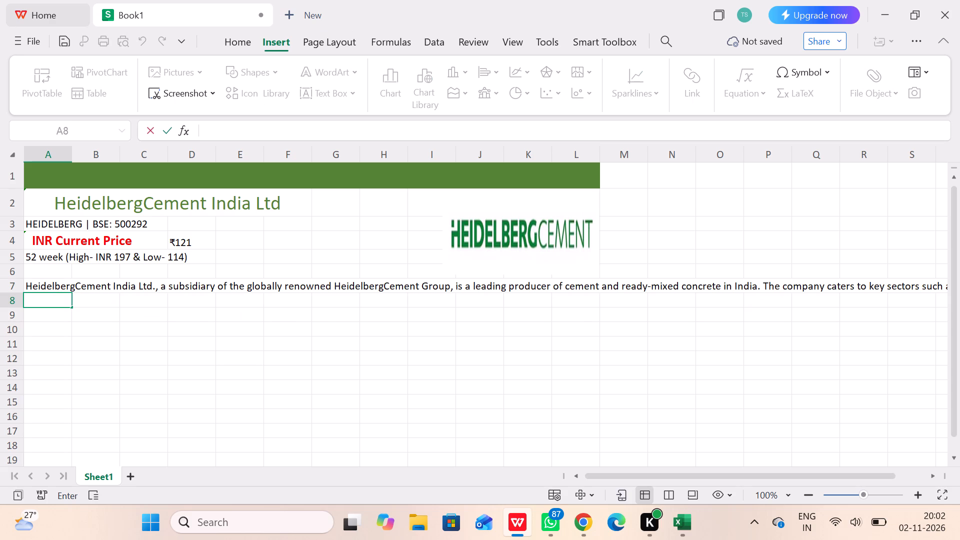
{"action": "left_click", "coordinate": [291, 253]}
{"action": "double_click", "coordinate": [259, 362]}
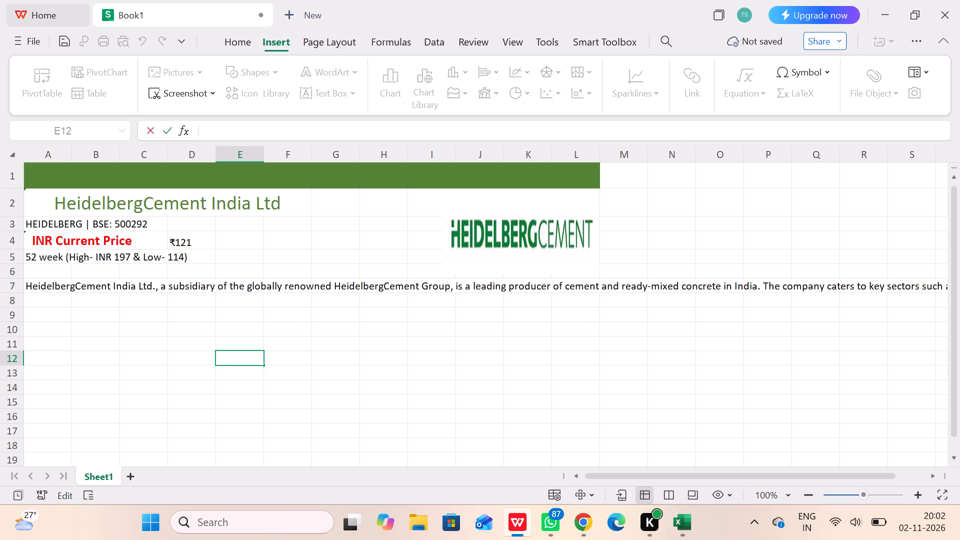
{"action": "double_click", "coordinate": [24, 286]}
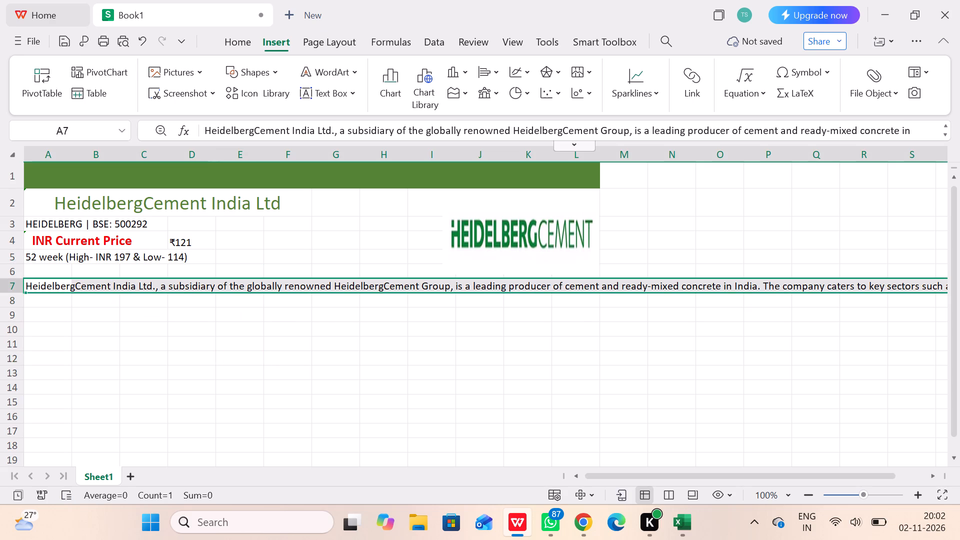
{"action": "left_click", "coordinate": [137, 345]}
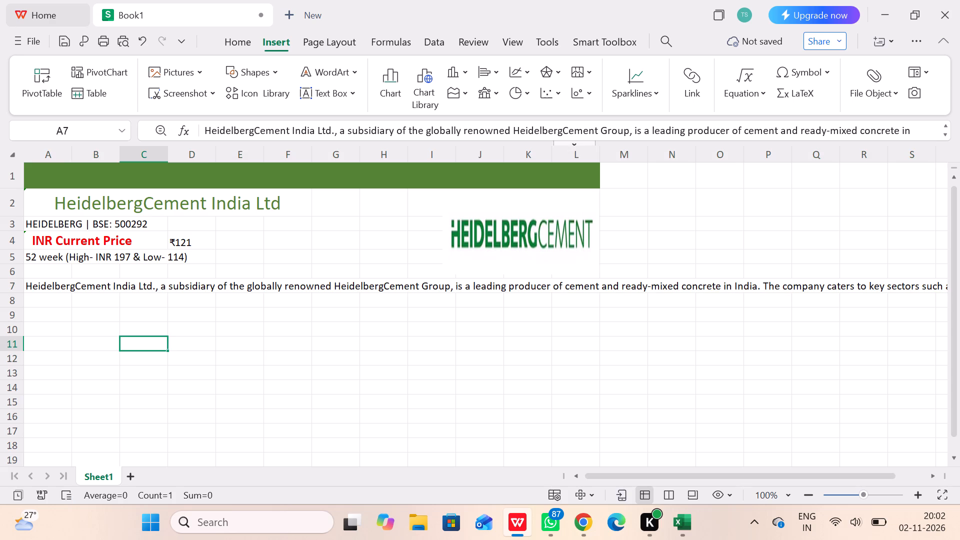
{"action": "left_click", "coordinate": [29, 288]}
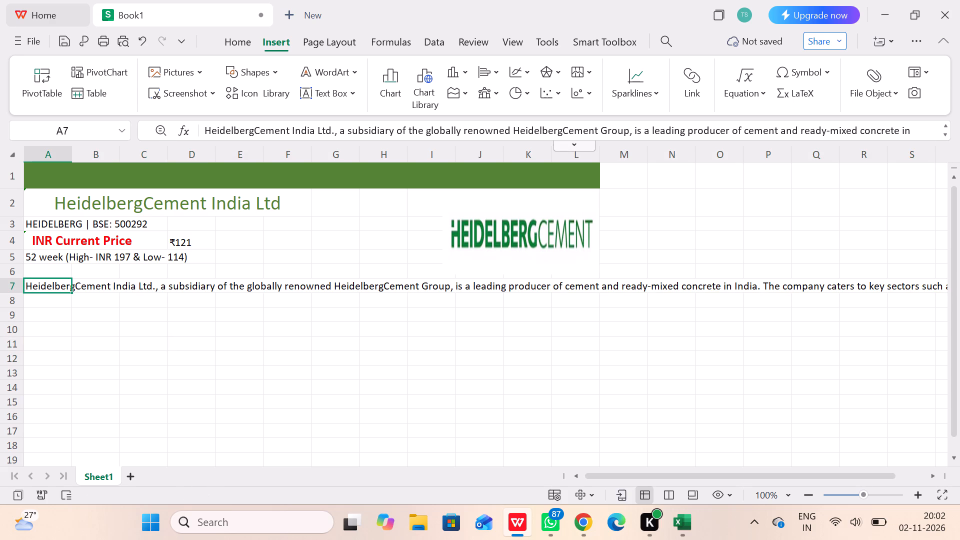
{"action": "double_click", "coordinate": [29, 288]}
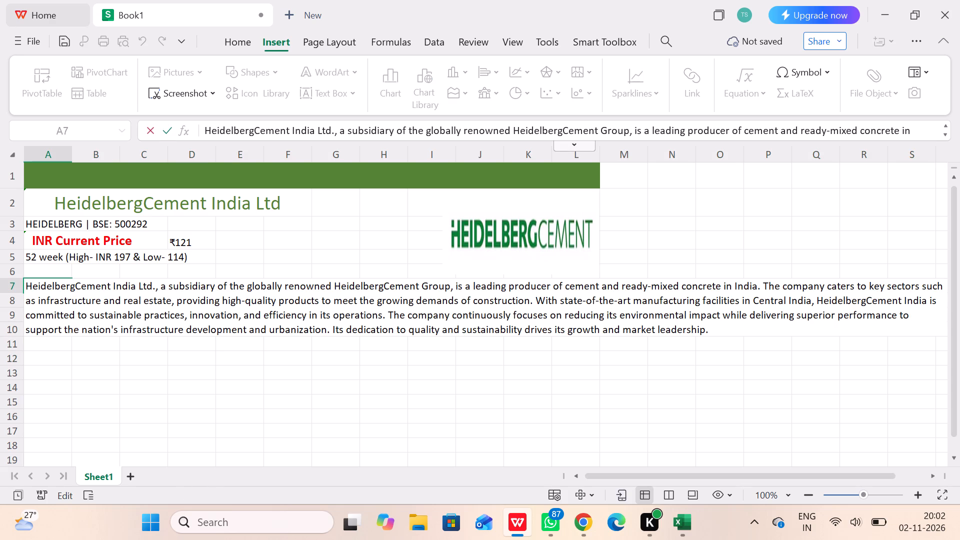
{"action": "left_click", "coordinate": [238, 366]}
Examine how far the company description runs across row 7, following it to its last words and returning to column A.
{"action": "scroll", "coordinate": [554, 303], "scroll_direction": "left", "scroll_amount": 14}
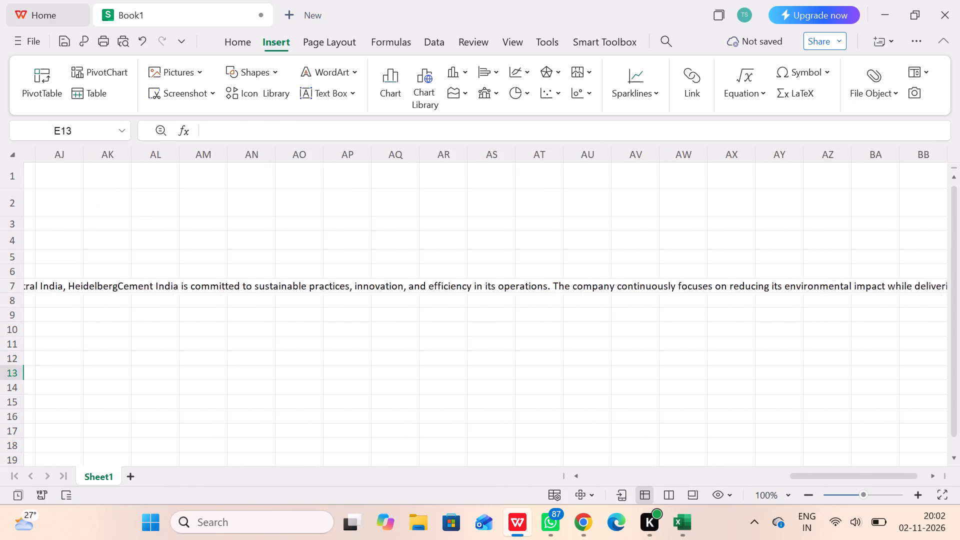
{"action": "scroll", "coordinate": [554, 303], "scroll_direction": "left", "scroll_amount": 4}
{"action": "scroll", "coordinate": [554, 303], "scroll_direction": "right", "scroll_amount": 3}
{"action": "scroll", "coordinate": [554, 303], "scroll_direction": "left", "scroll_amount": 2}
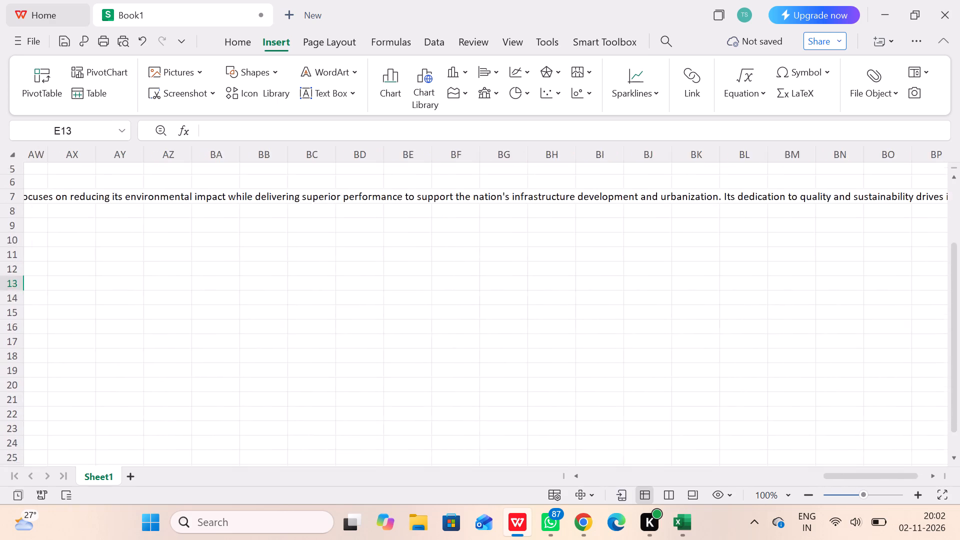
{"action": "scroll", "coordinate": [554, 303], "scroll_direction": "left", "scroll_amount": 7}
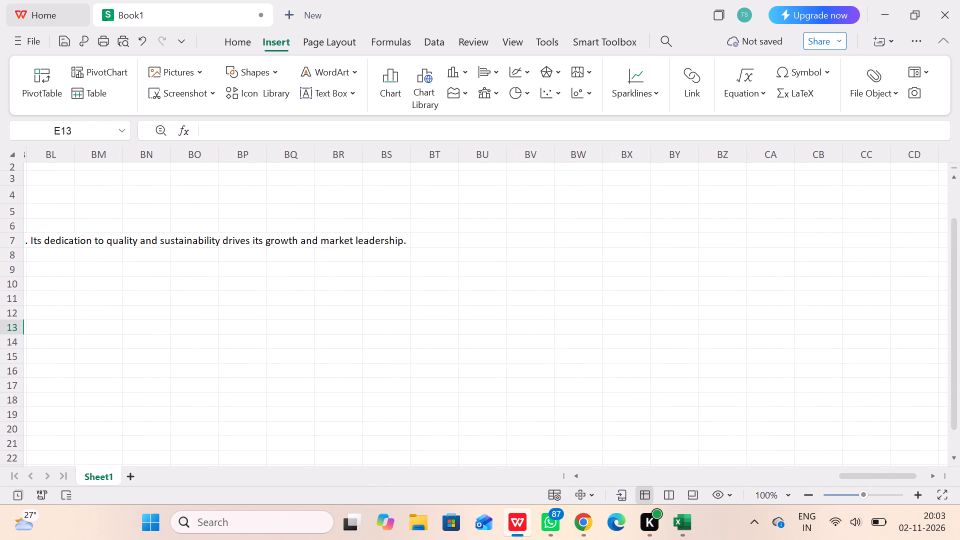
{"action": "left_click", "coordinate": [399, 240]}
{"action": "double_click", "coordinate": [399, 240]}
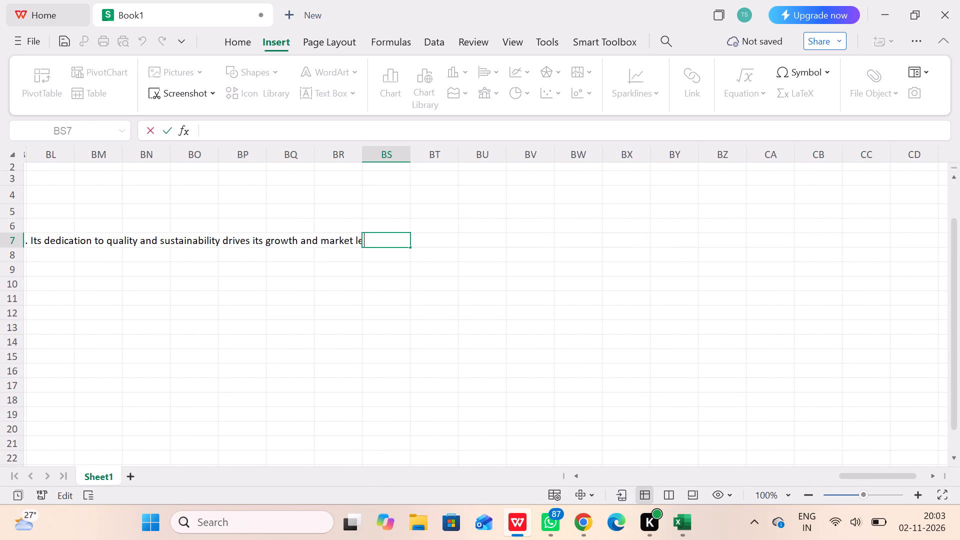
{"action": "left_click", "coordinate": [207, 295]}
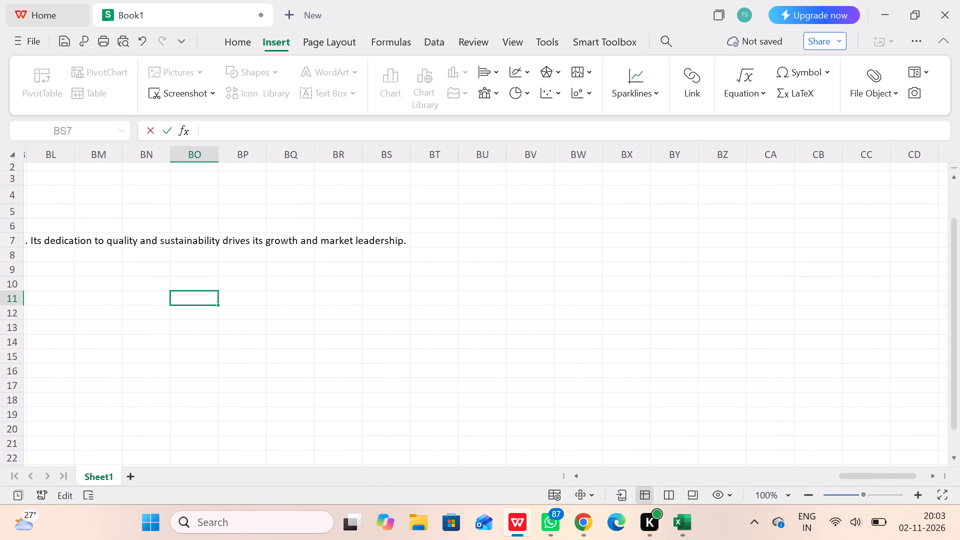
{"action": "scroll", "coordinate": [297, 321], "scroll_direction": "right", "scroll_amount": 17}
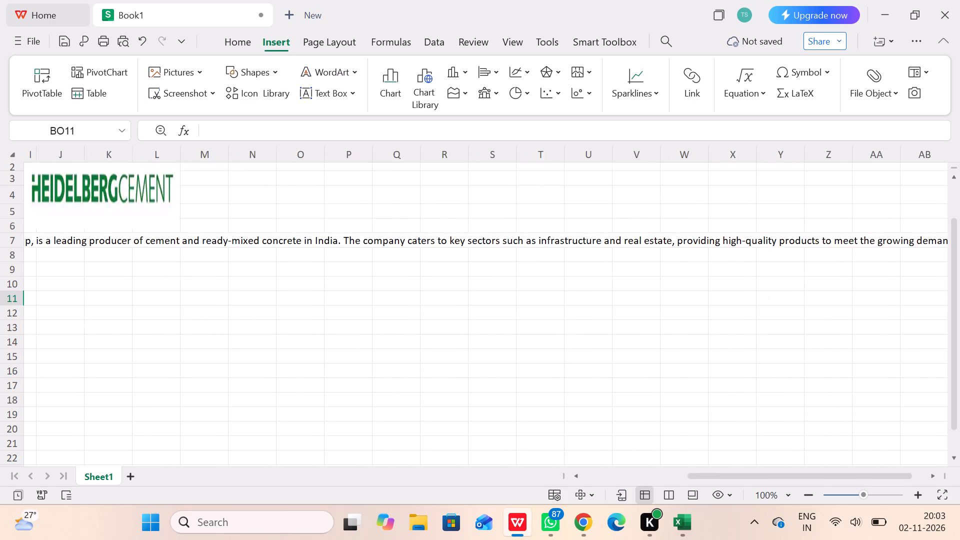
{"action": "scroll", "coordinate": [297, 321], "scroll_direction": "right", "scroll_amount": 4}
{"action": "scroll", "coordinate": [143, 297], "scroll_direction": "right", "scroll_amount": 4}
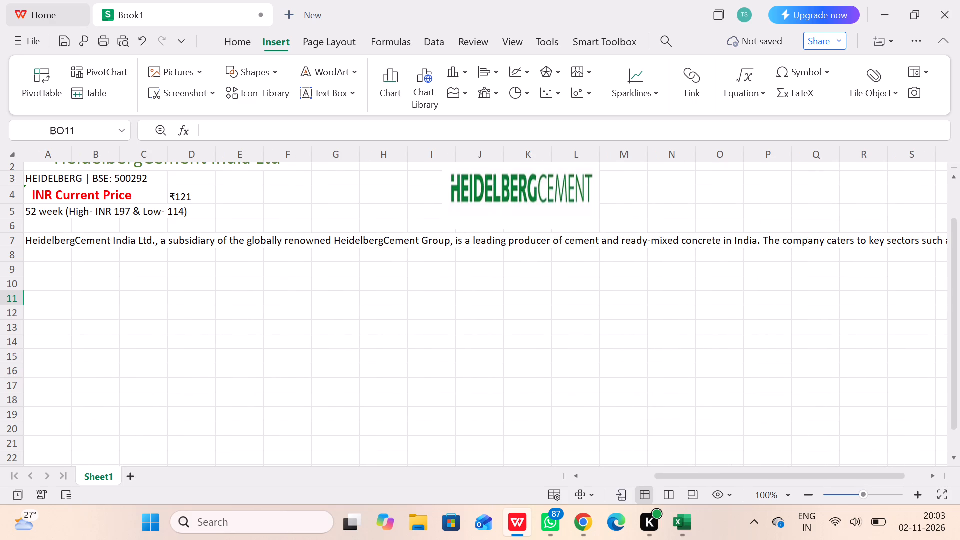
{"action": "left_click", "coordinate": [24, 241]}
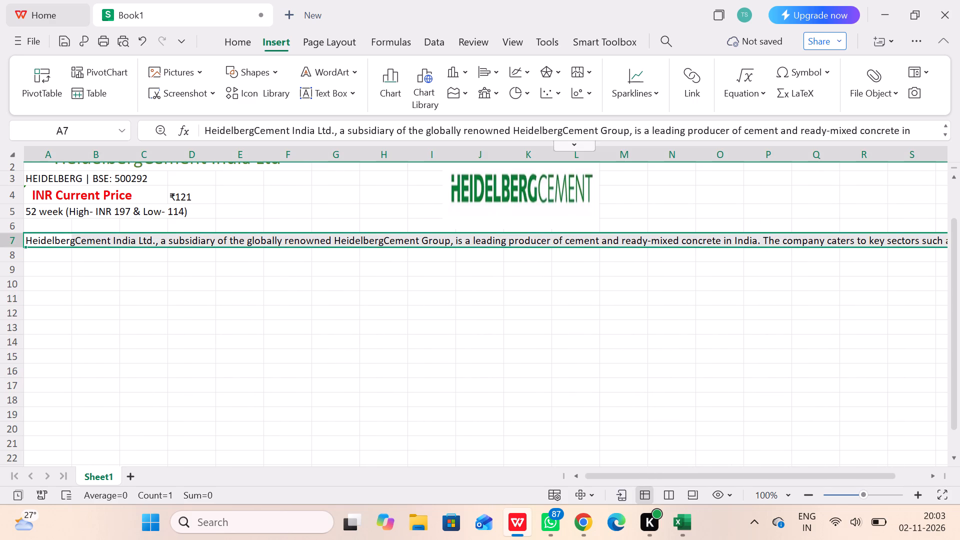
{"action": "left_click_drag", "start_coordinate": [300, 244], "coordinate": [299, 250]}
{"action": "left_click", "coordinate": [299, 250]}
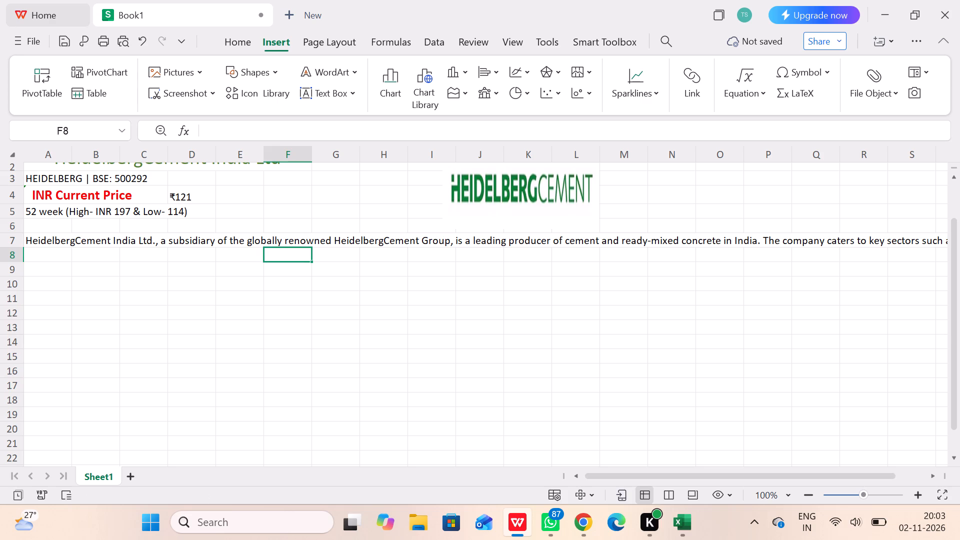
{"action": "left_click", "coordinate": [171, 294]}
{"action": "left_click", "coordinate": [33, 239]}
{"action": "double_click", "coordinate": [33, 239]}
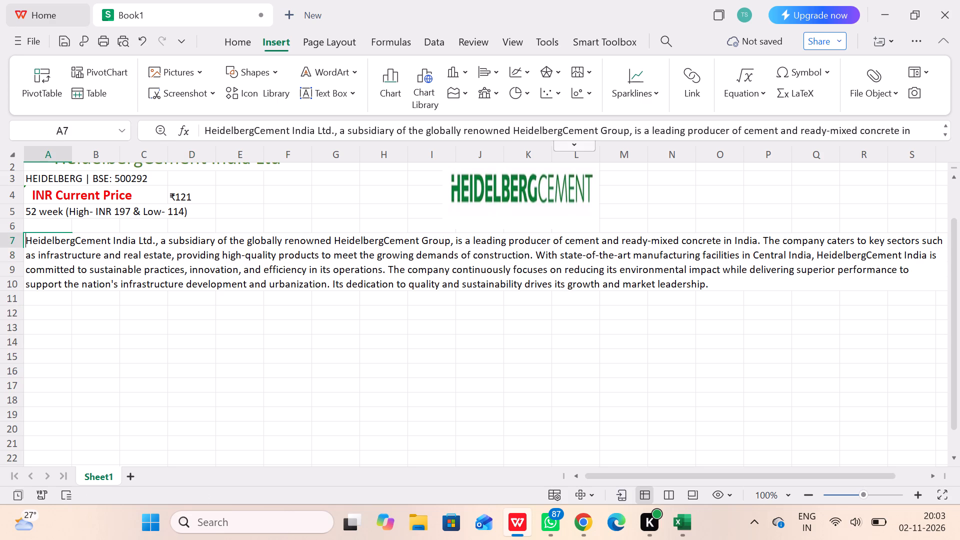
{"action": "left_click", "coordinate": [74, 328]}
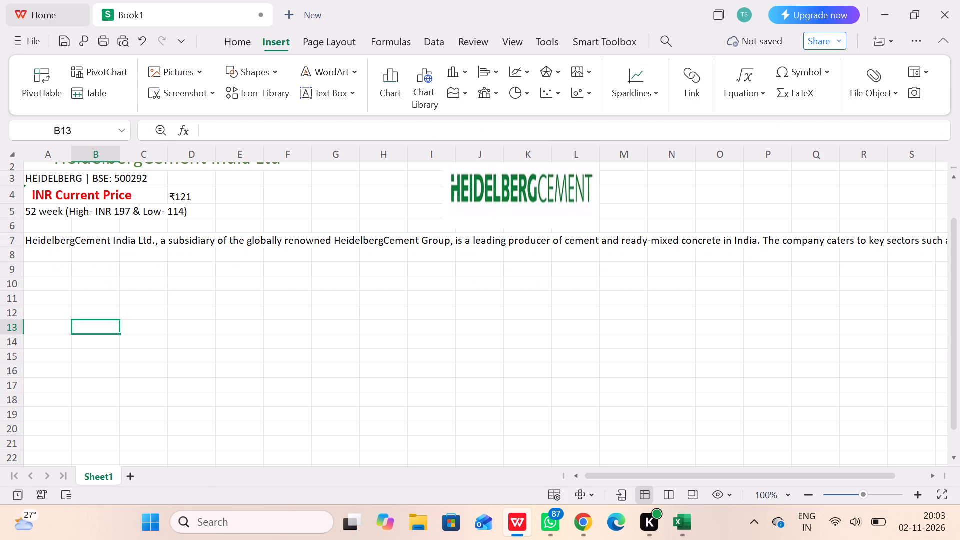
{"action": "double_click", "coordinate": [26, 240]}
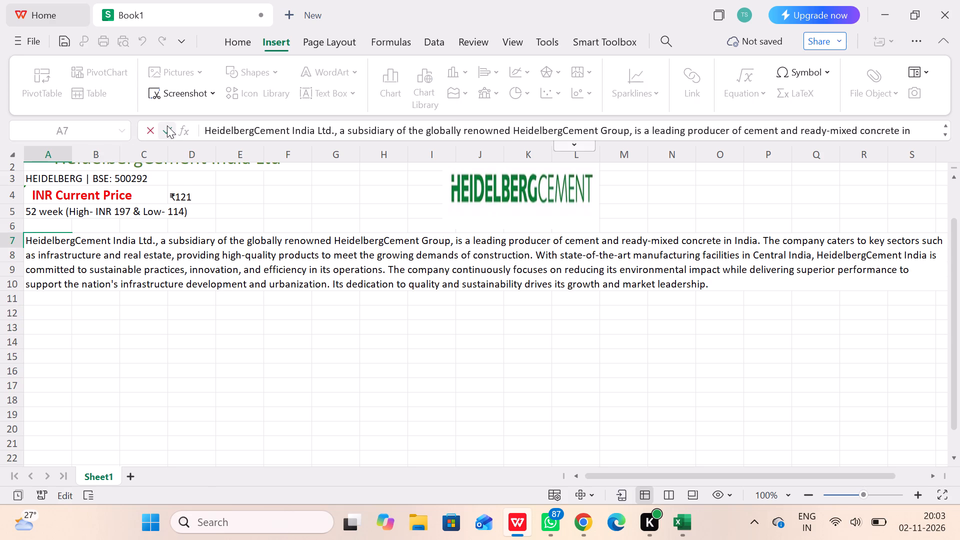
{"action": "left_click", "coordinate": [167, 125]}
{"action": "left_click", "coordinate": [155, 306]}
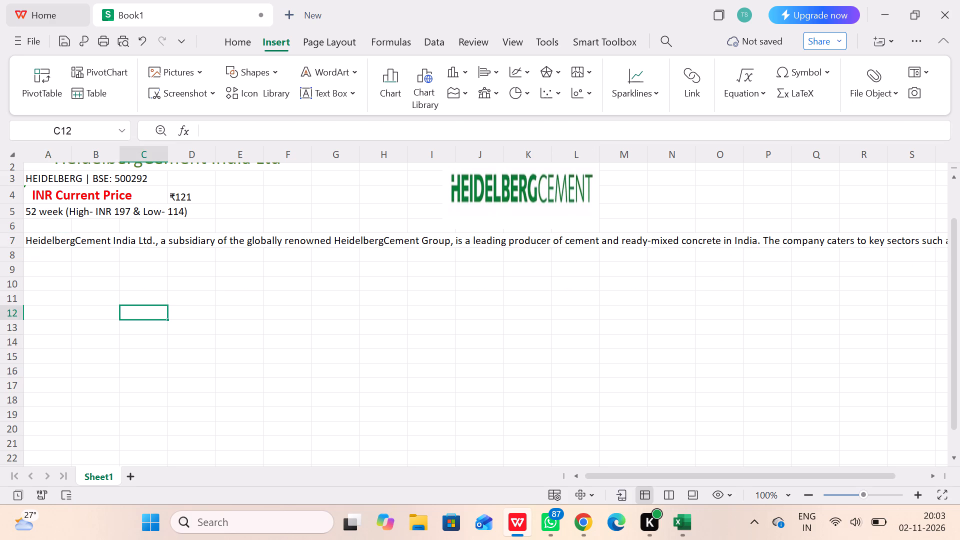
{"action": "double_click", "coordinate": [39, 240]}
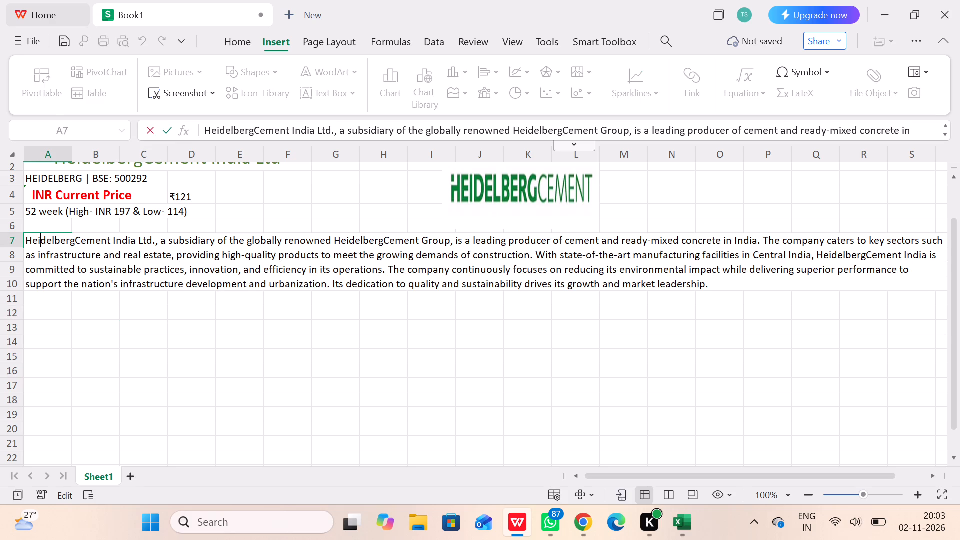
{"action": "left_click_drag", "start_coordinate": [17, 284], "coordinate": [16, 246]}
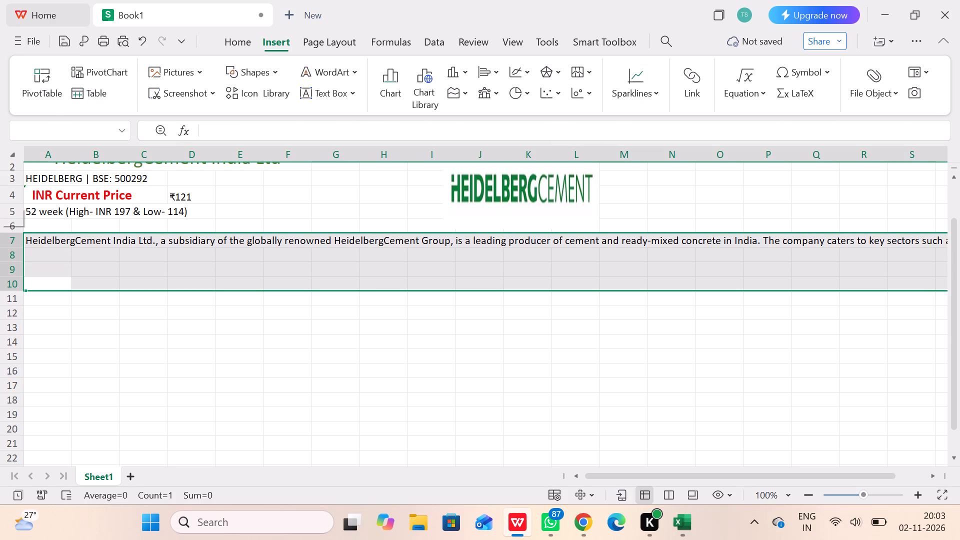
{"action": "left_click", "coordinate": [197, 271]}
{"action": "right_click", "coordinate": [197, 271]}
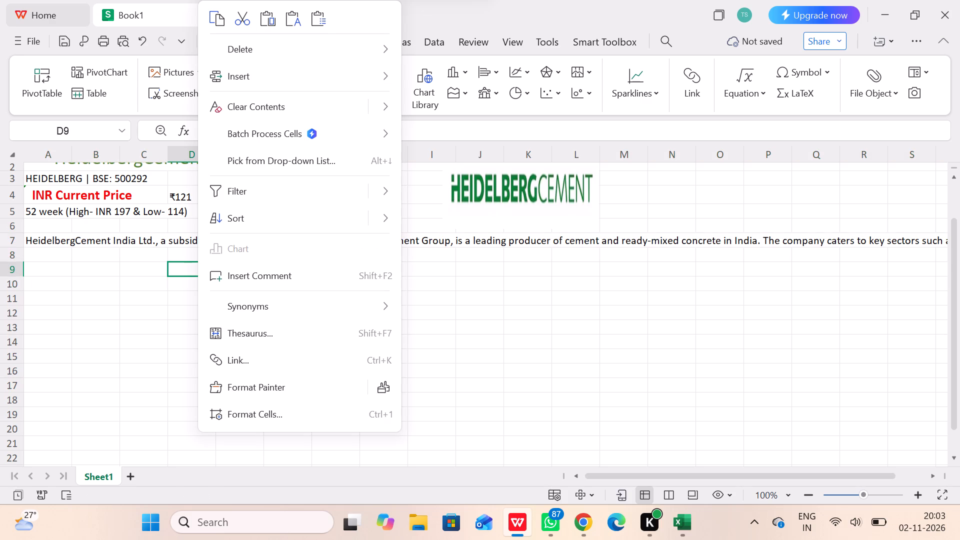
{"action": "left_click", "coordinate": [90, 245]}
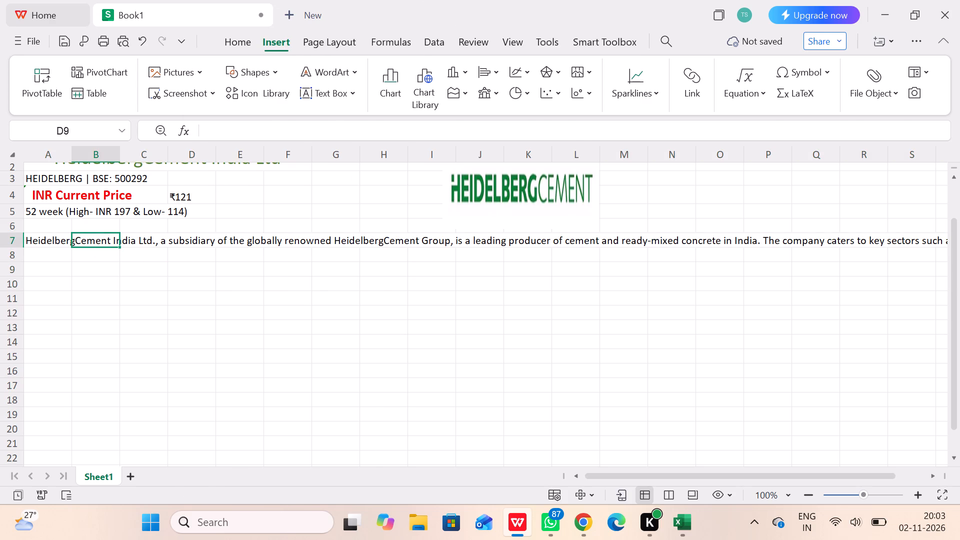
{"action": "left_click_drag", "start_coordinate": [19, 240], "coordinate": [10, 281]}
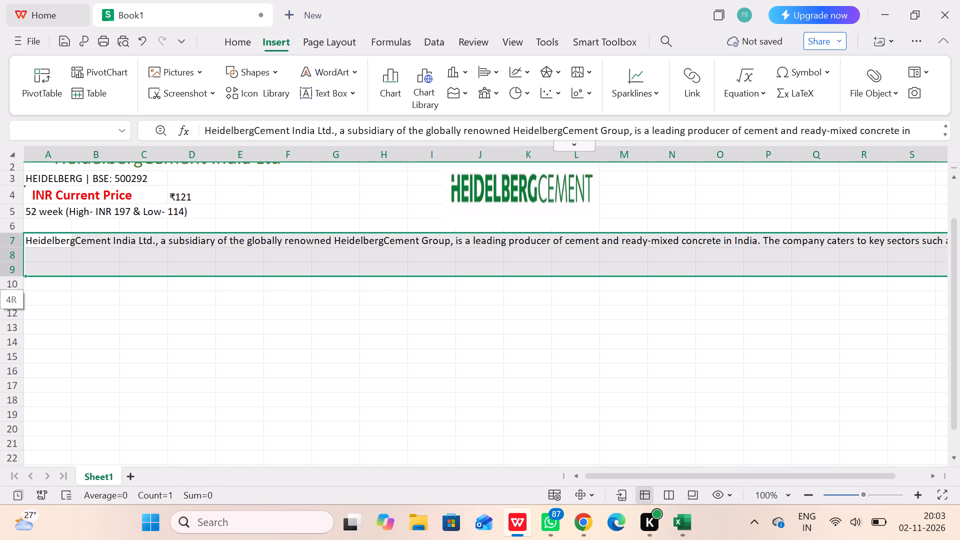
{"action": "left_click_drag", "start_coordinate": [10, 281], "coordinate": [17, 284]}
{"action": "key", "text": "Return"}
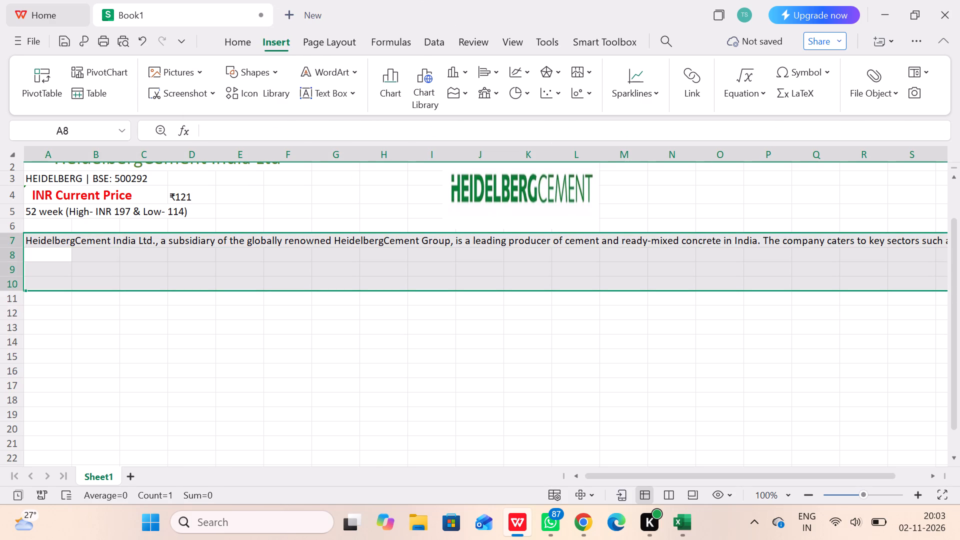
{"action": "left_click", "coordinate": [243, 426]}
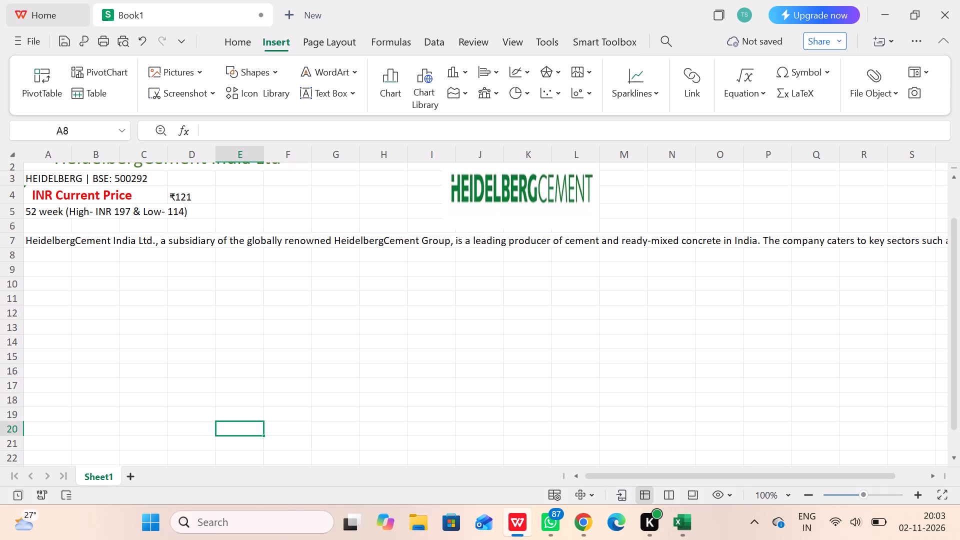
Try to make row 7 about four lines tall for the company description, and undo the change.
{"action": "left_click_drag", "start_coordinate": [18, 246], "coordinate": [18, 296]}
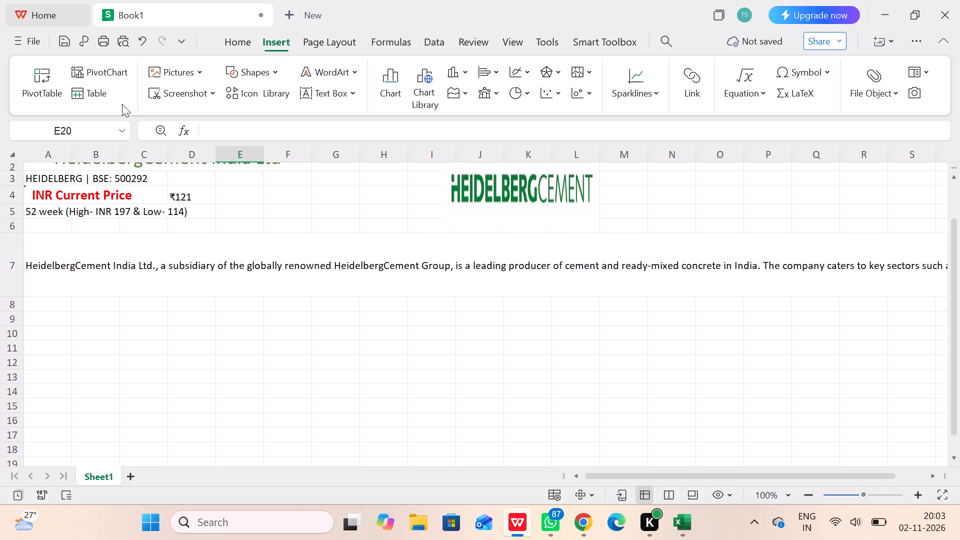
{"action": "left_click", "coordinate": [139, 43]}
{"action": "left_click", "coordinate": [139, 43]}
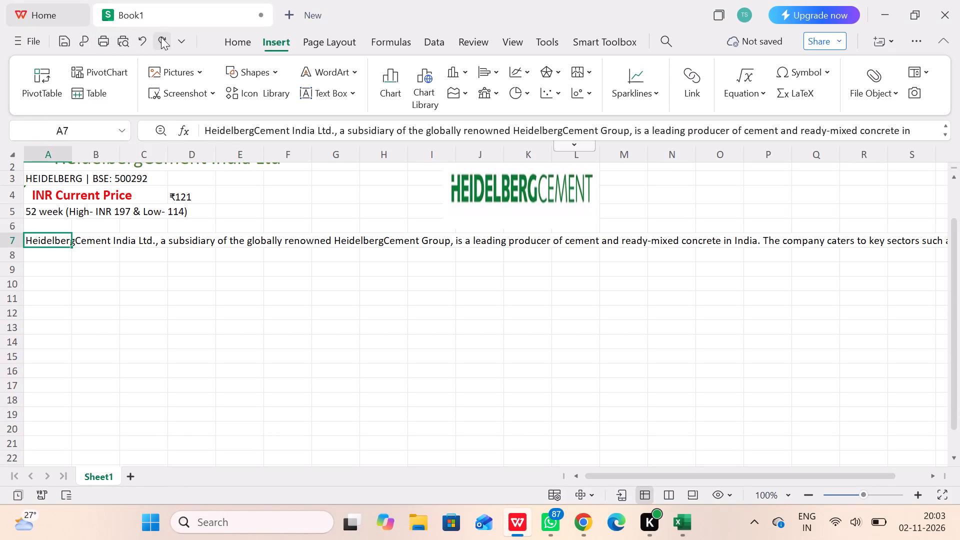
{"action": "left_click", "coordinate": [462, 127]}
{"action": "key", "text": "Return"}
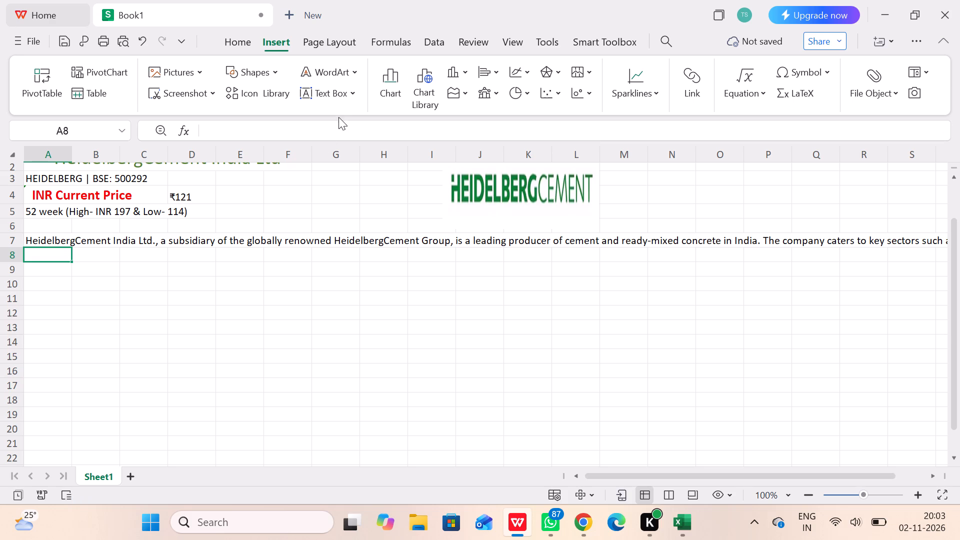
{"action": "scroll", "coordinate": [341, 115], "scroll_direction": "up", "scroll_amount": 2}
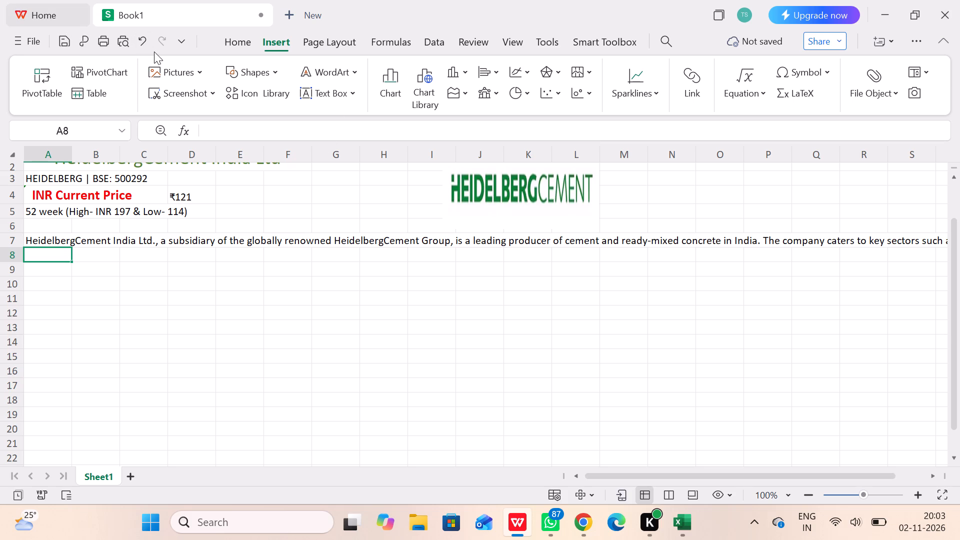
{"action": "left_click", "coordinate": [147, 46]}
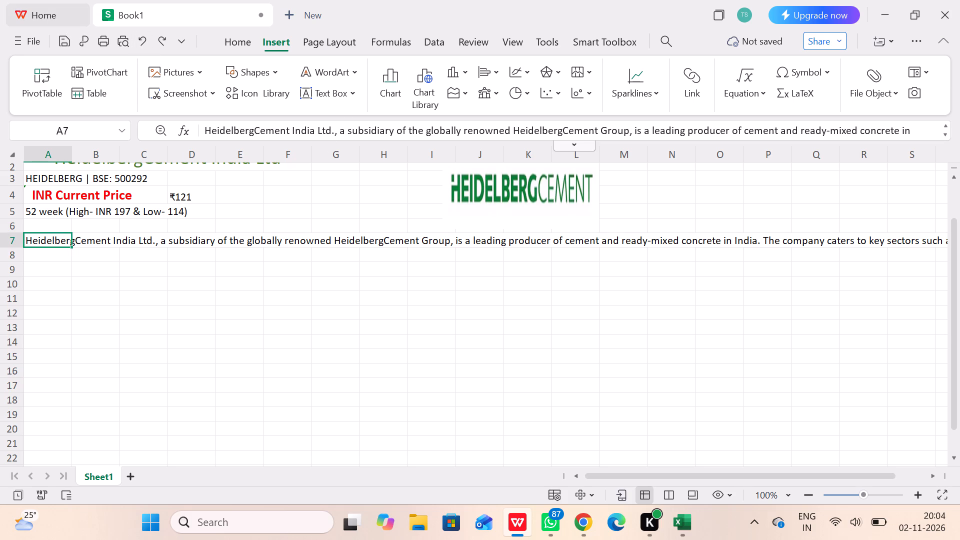
Clear the company description from cell A7 and paste the copied paragraph again with the range A7:L11 selected.
{"action": "key", "text": "BackSpace"}
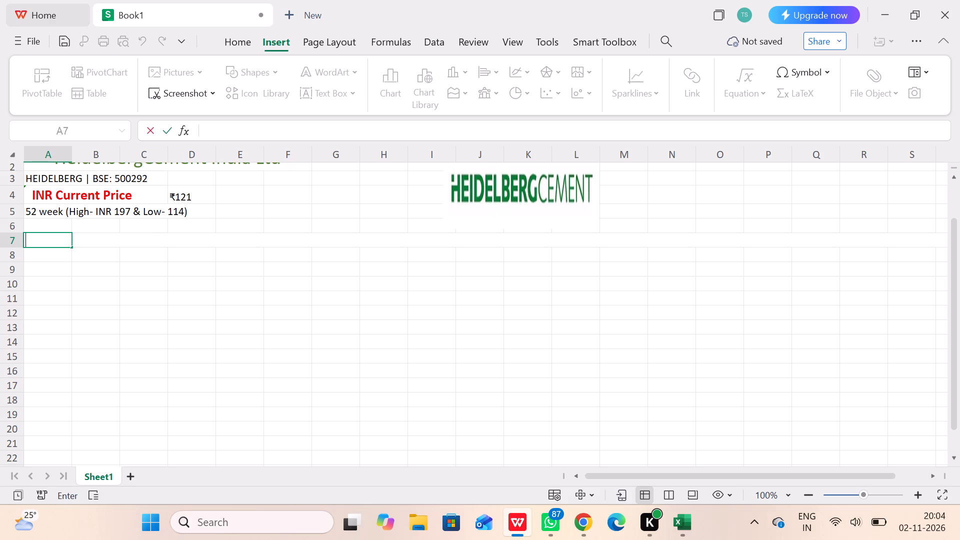
{"action": "left_click_drag", "start_coordinate": [10, 238], "coordinate": [7, 283]}
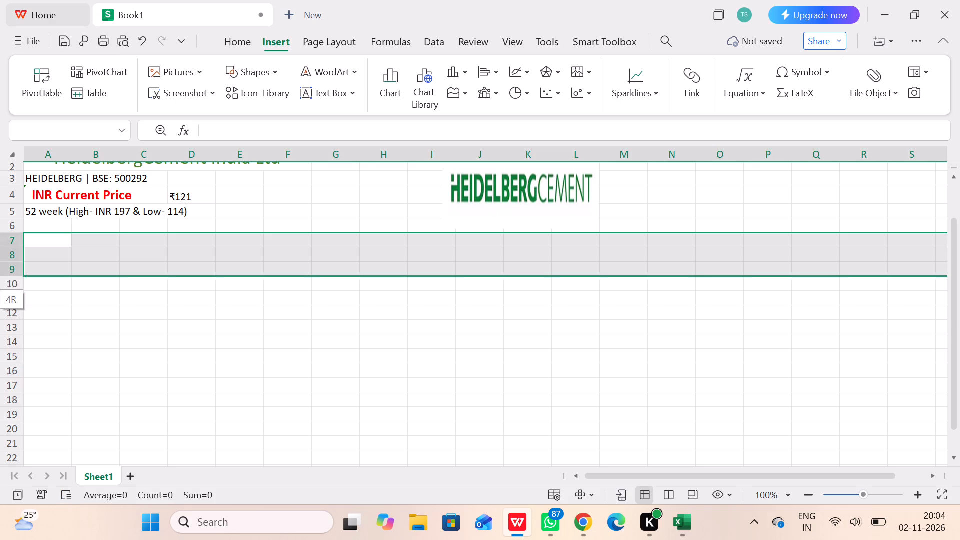
{"action": "left_click_drag", "start_coordinate": [7, 283], "coordinate": [7, 287]}
{"action": "scroll", "coordinate": [360, 268], "scroll_direction": "left", "scroll_amount": 7}
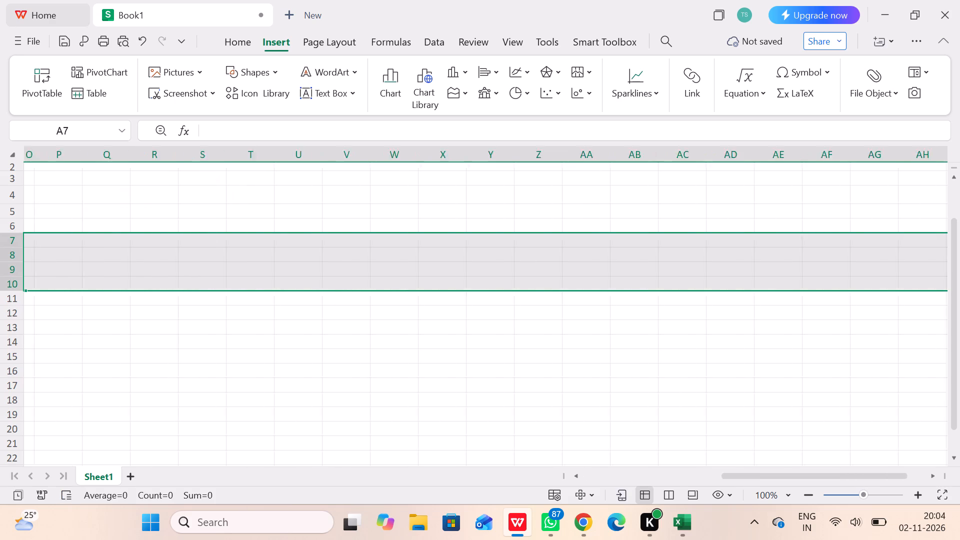
{"action": "scroll", "coordinate": [360, 268], "scroll_direction": "left", "scroll_amount": 4}
{"action": "scroll", "coordinate": [360, 268], "scroll_direction": "right", "scroll_amount": 18}
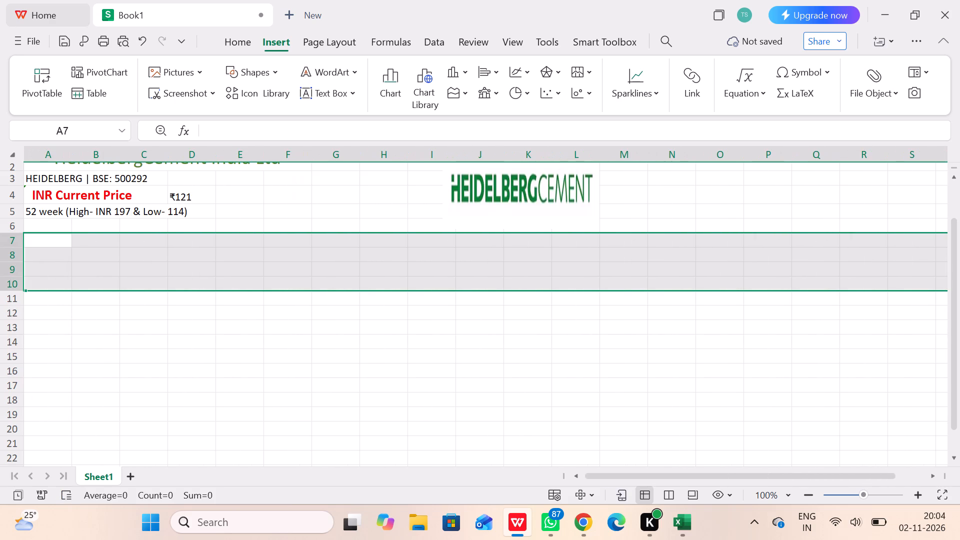
{"action": "left_click", "coordinate": [88, 298]}
{"action": "left_click_drag", "start_coordinate": [42, 242], "coordinate": [573, 308]}
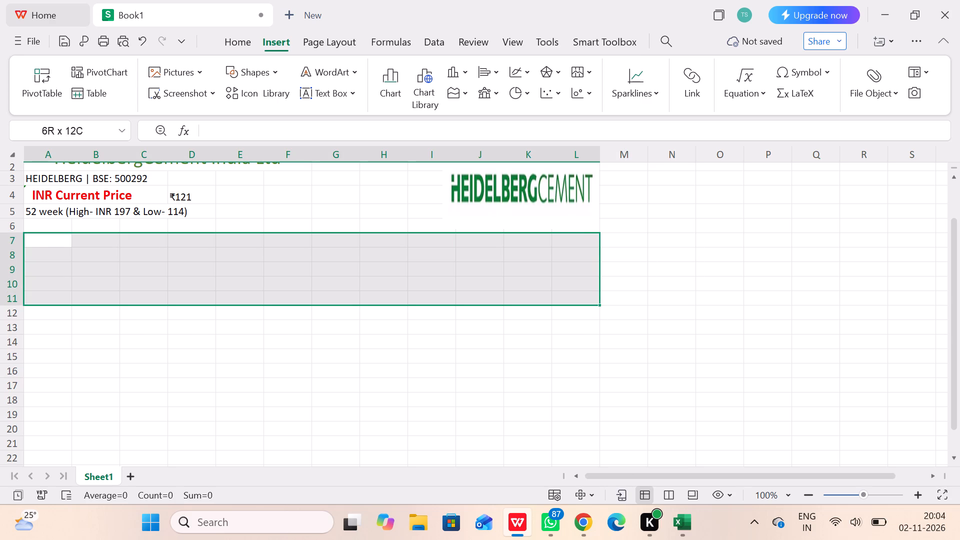
{"action": "left_click_drag", "start_coordinate": [573, 308], "coordinate": [578, 299]}
{"action": "right_click", "coordinate": [425, 268]}
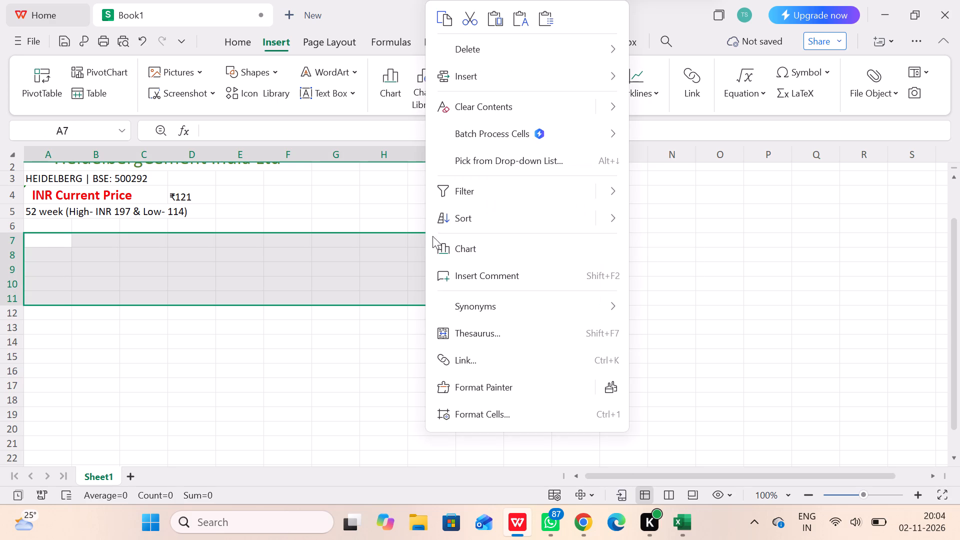
{"action": "left_click", "coordinate": [489, 24]}
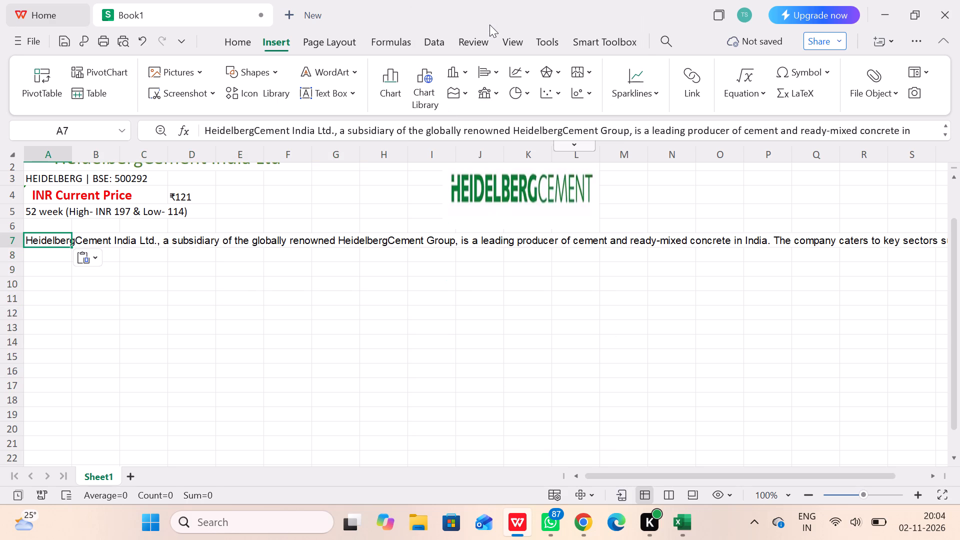
Check the re-pasted description in cell A7 and how far it runs across row 7.
{"action": "left_click", "coordinate": [427, 126]}
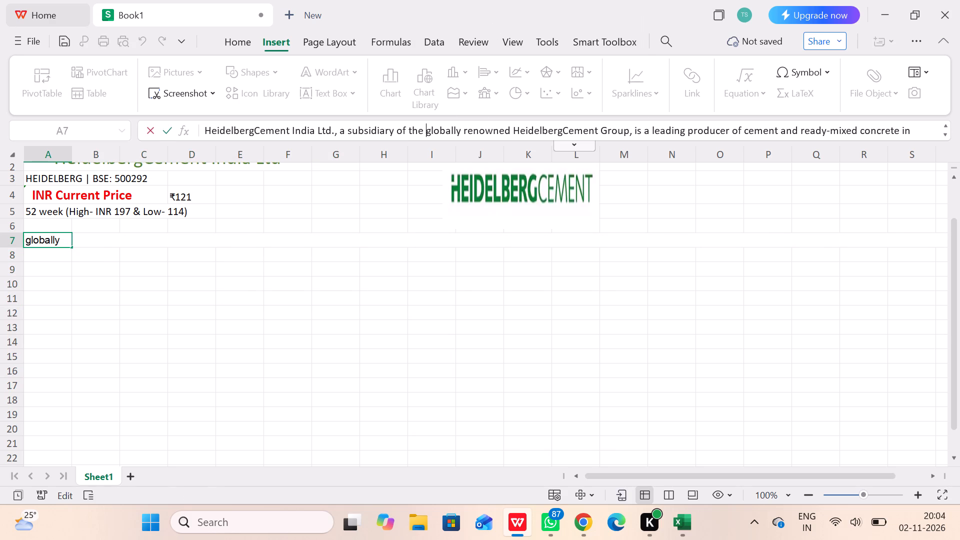
{"action": "left_click", "coordinate": [369, 309]}
{"action": "scroll", "coordinate": [588, 269], "scroll_direction": "left", "scroll_amount": 7}
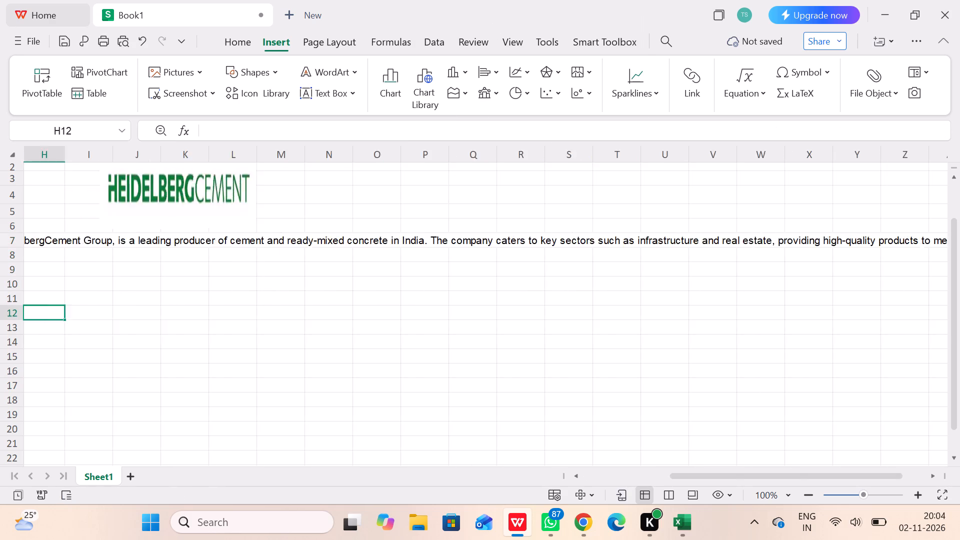
{"action": "scroll", "coordinate": [588, 269], "scroll_direction": "left", "scroll_amount": 3}
{"action": "scroll", "coordinate": [588, 269], "scroll_direction": "right", "scroll_amount": 6}
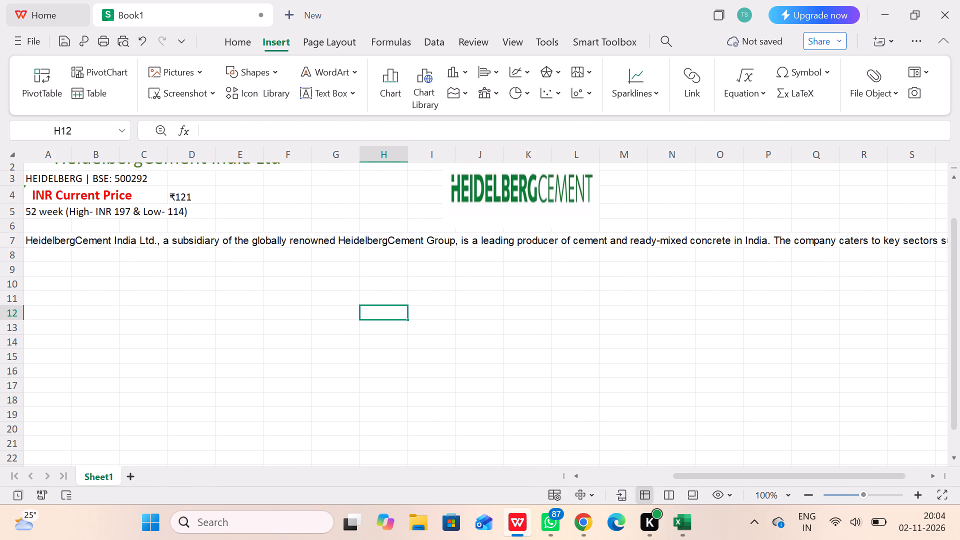
Apply AutoFit row height to row 7, which holds the company description.
{"action": "double_click", "coordinate": [23, 246]}
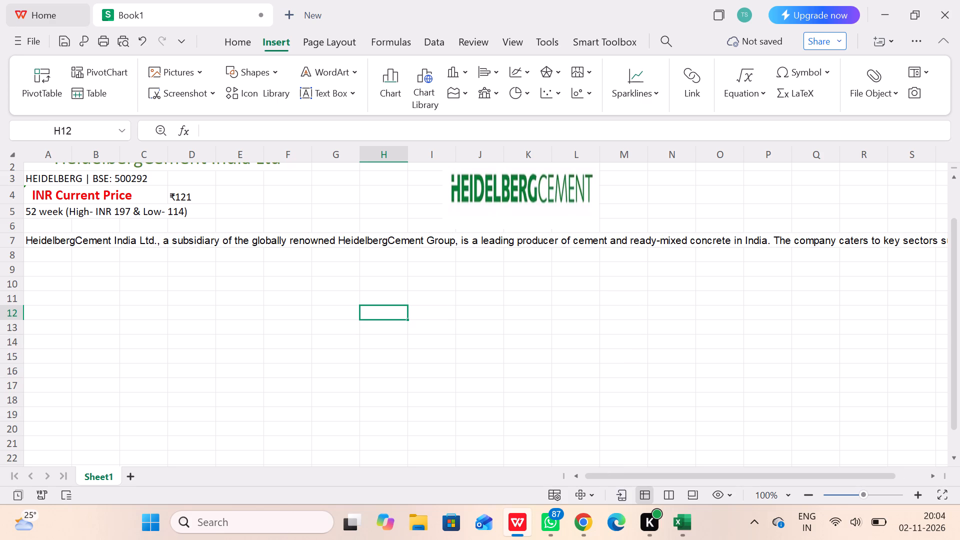
{"action": "left_click", "coordinate": [14, 243]}
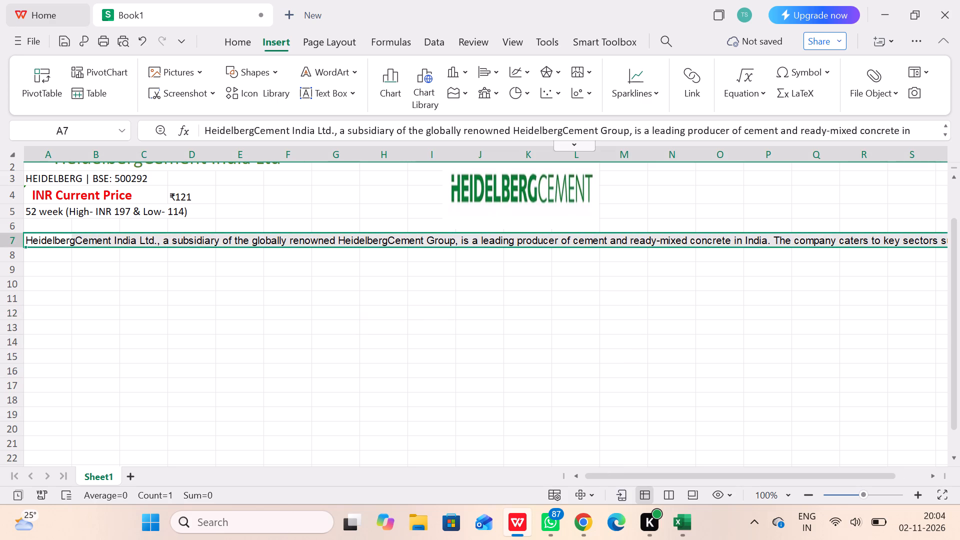
{"action": "right_click", "coordinate": [42, 242]}
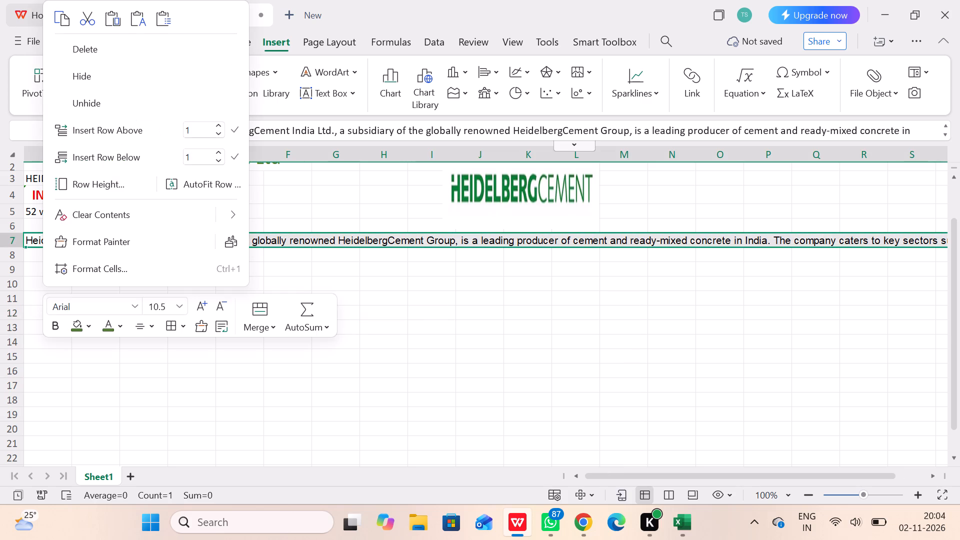
{"action": "left_click", "coordinate": [219, 161]}
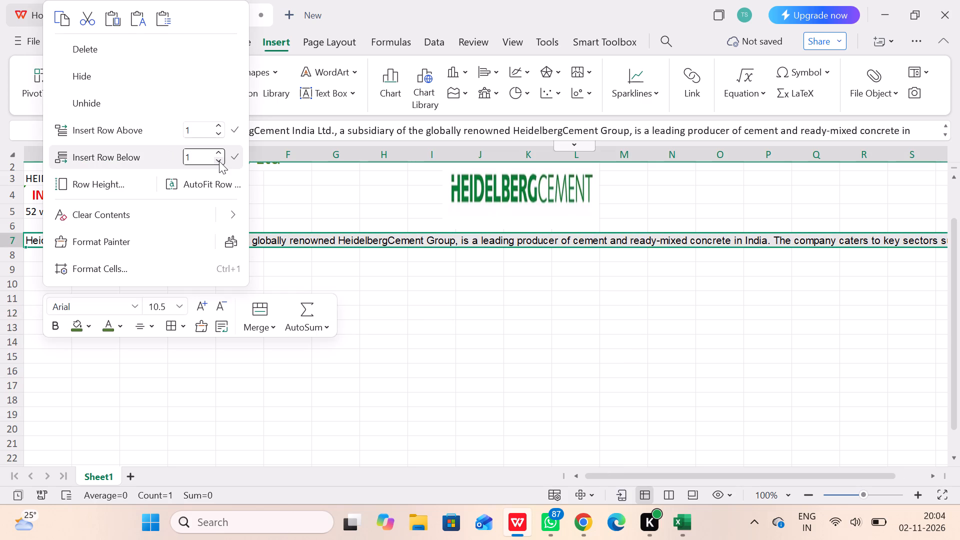
{"action": "left_click", "coordinate": [218, 161]}
{"action": "left_click", "coordinate": [196, 157]}
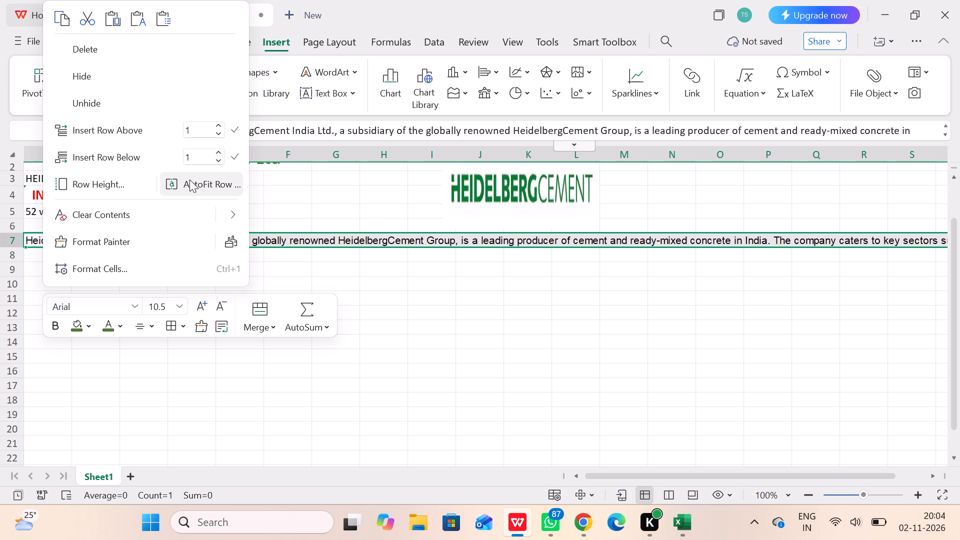
{"action": "left_click", "coordinate": [189, 179]}
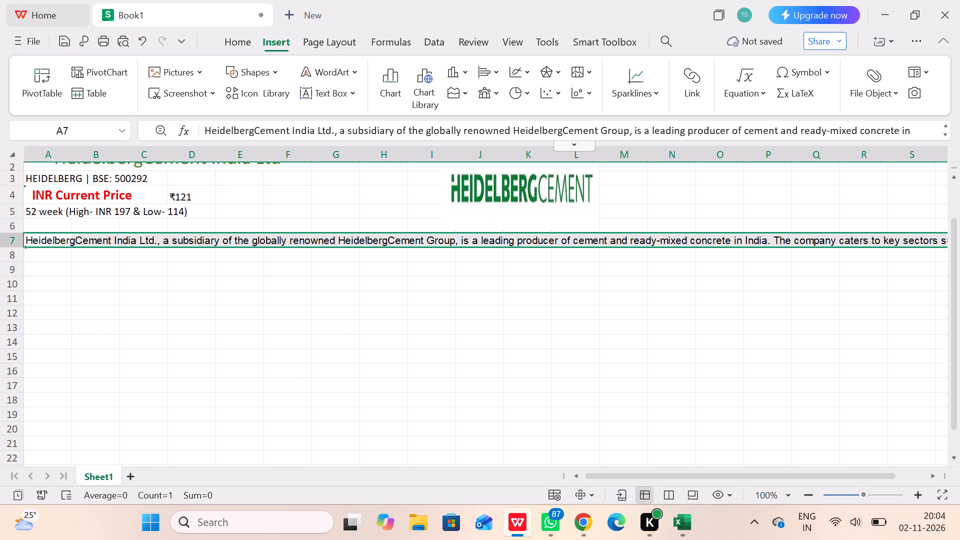
Insert 5 rows below row 7, under the company description.
{"action": "right_click", "coordinate": [24, 236]}
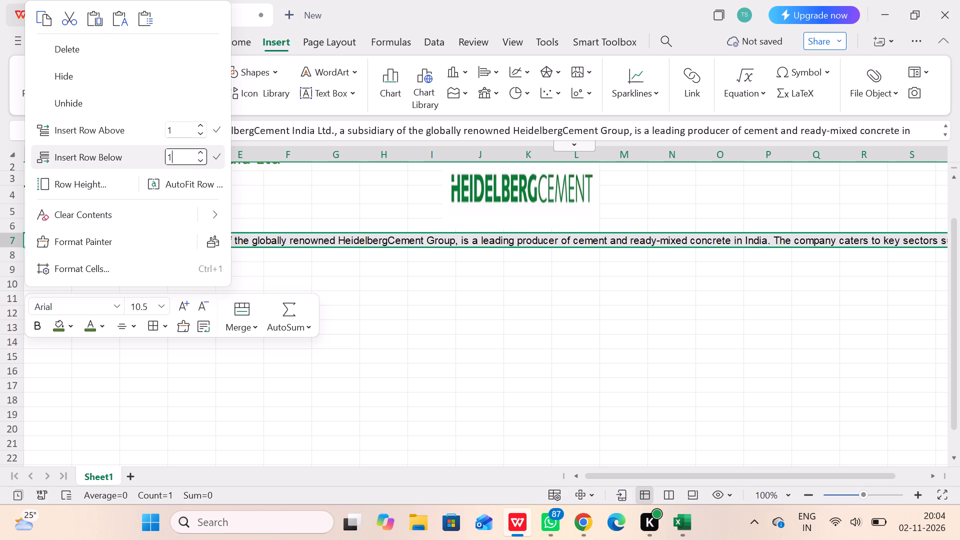
{"action": "key", "text": "BackSpace"}
{"action": "key", "text": "5"}
{"action": "key", "text": "Return"}
{"action": "left_click", "coordinate": [264, 336]}
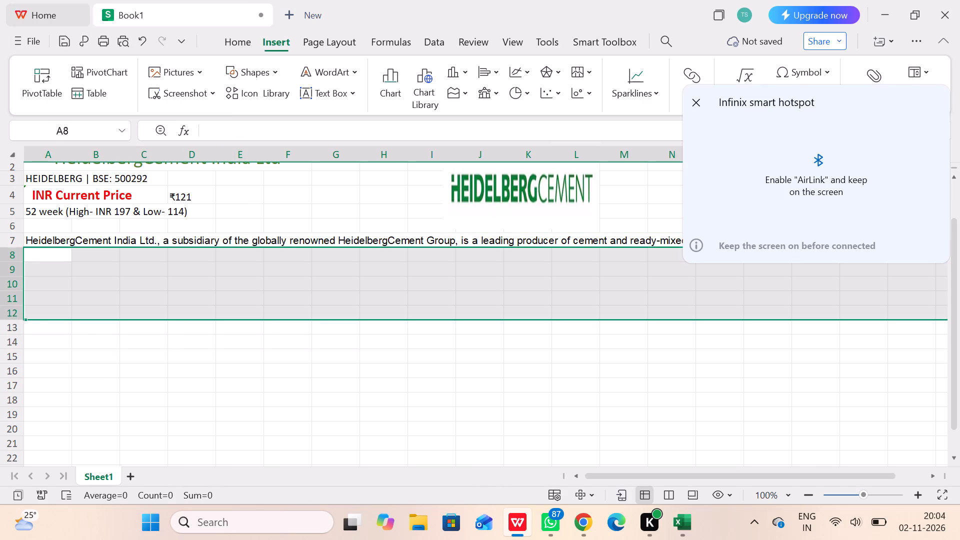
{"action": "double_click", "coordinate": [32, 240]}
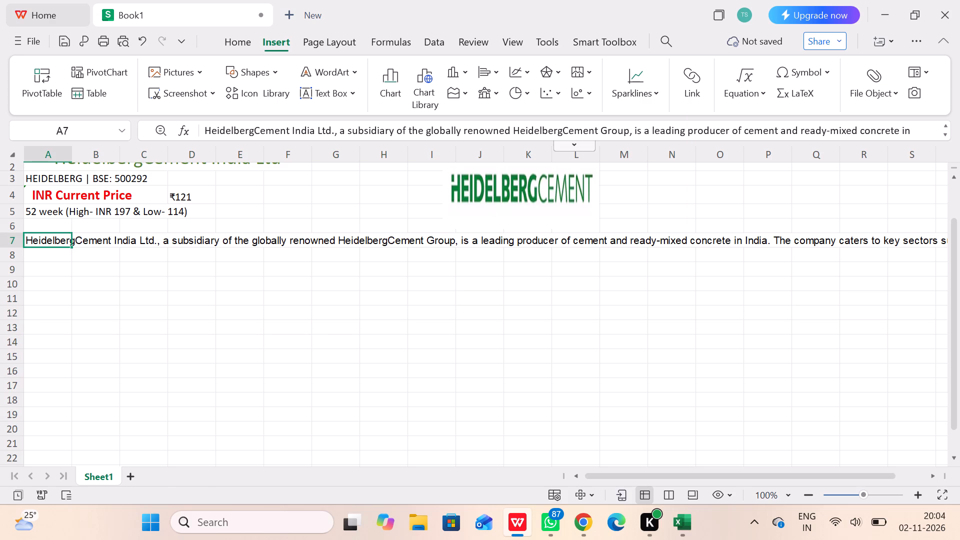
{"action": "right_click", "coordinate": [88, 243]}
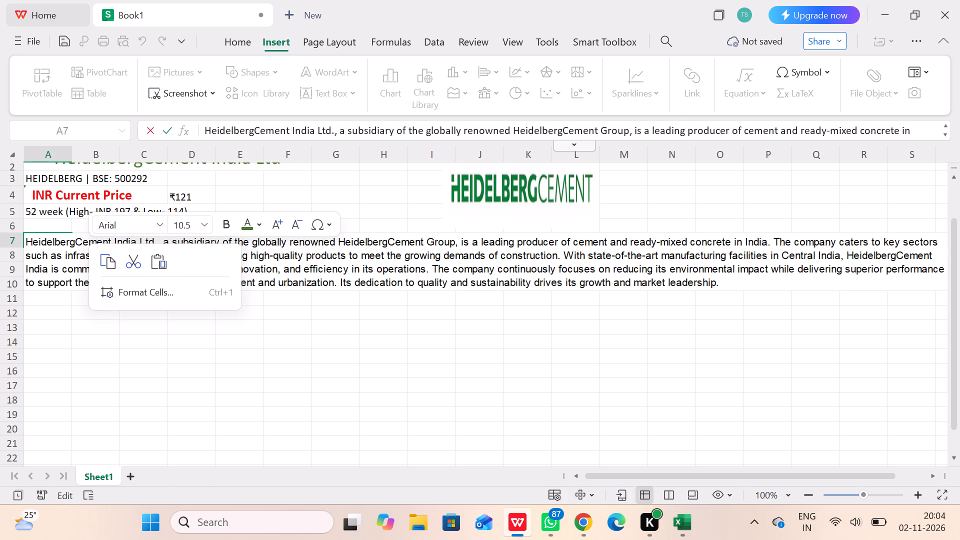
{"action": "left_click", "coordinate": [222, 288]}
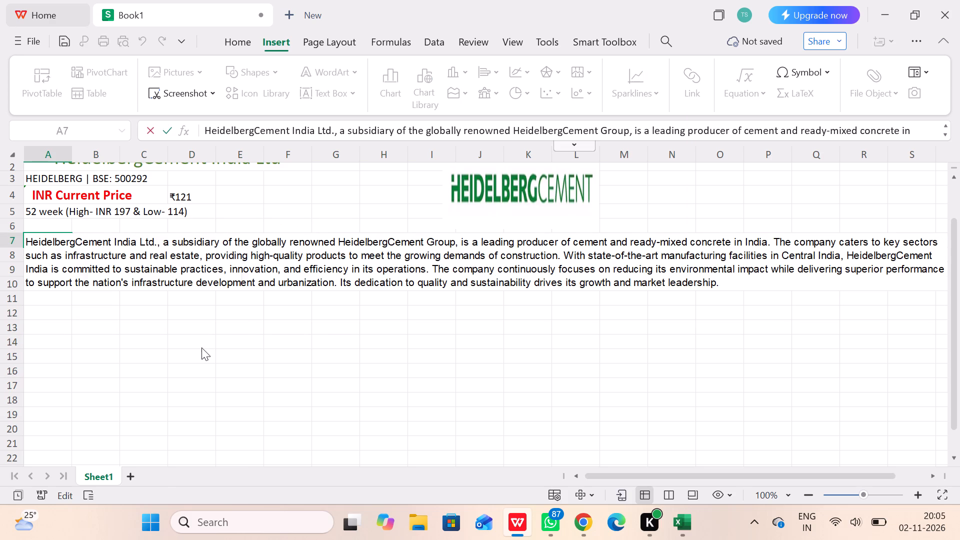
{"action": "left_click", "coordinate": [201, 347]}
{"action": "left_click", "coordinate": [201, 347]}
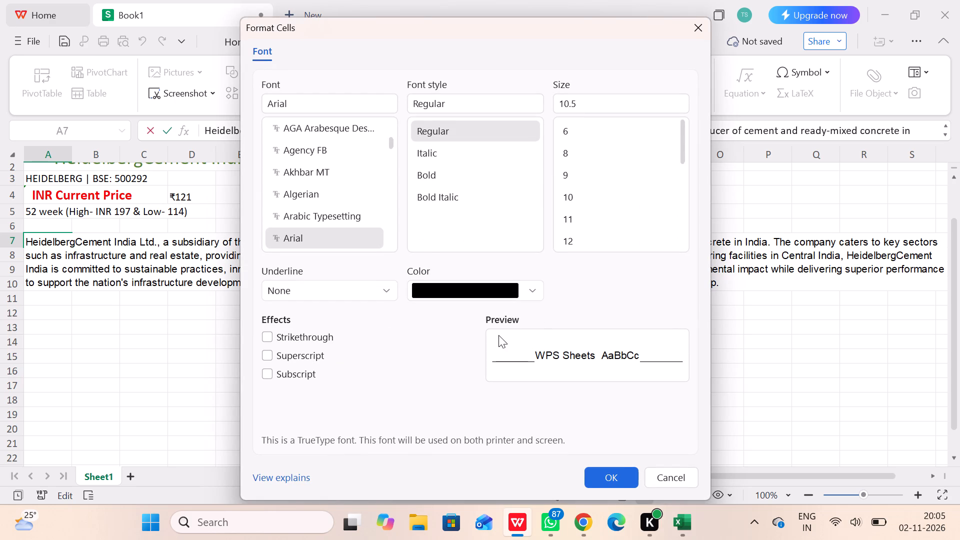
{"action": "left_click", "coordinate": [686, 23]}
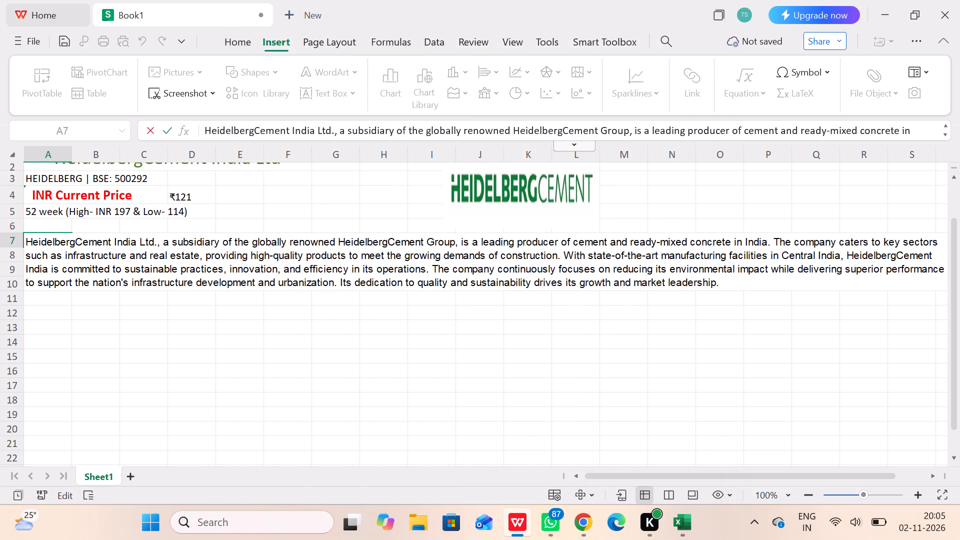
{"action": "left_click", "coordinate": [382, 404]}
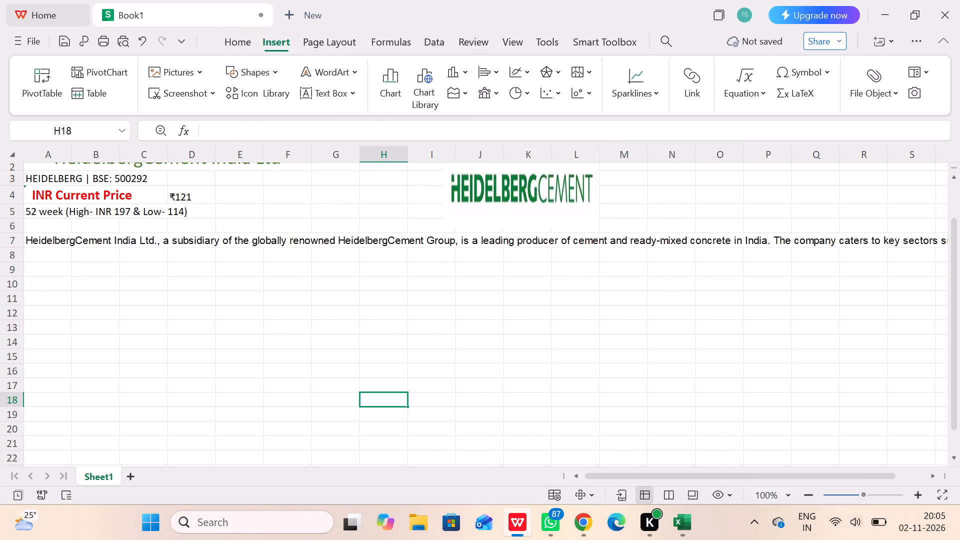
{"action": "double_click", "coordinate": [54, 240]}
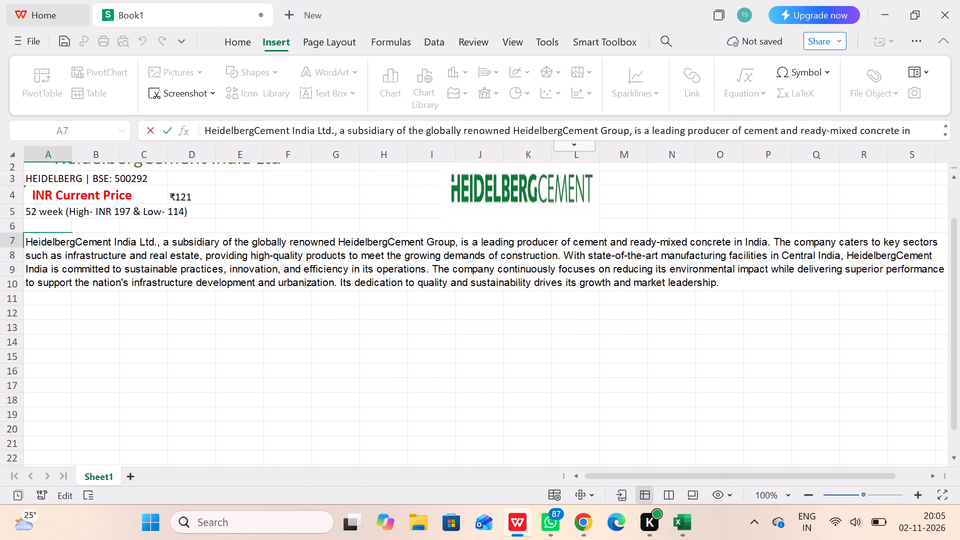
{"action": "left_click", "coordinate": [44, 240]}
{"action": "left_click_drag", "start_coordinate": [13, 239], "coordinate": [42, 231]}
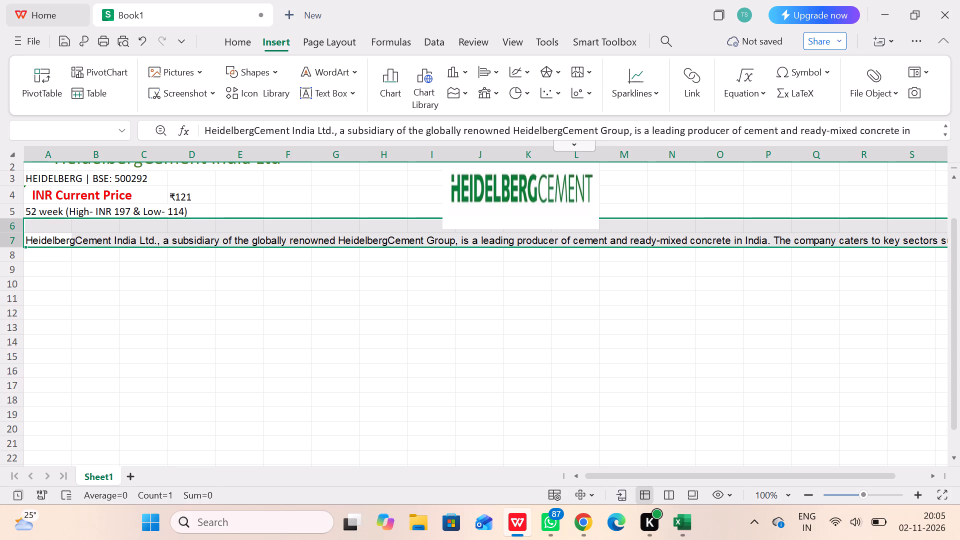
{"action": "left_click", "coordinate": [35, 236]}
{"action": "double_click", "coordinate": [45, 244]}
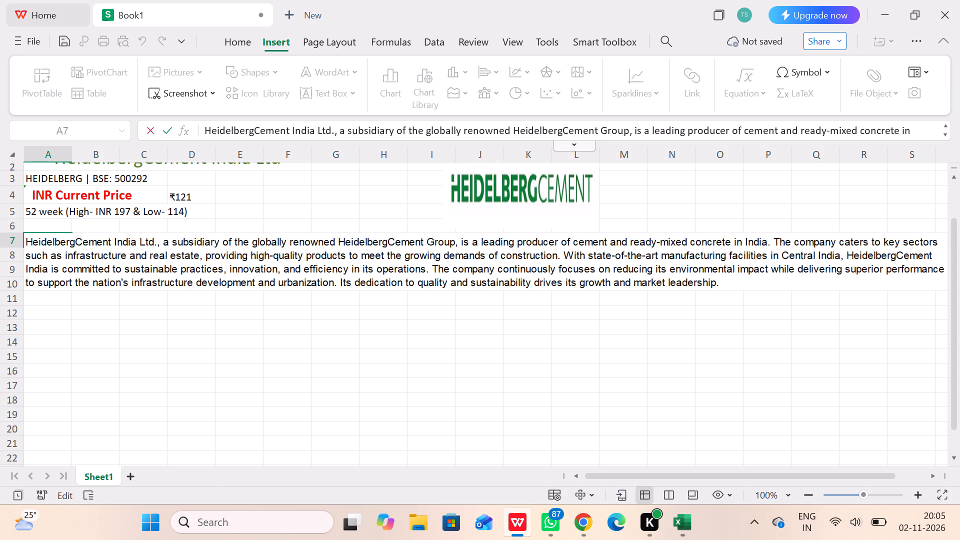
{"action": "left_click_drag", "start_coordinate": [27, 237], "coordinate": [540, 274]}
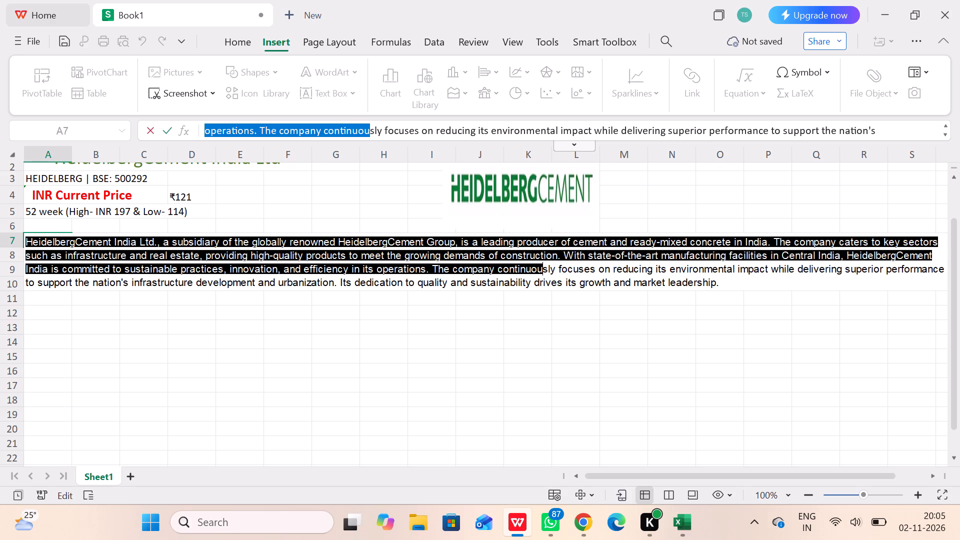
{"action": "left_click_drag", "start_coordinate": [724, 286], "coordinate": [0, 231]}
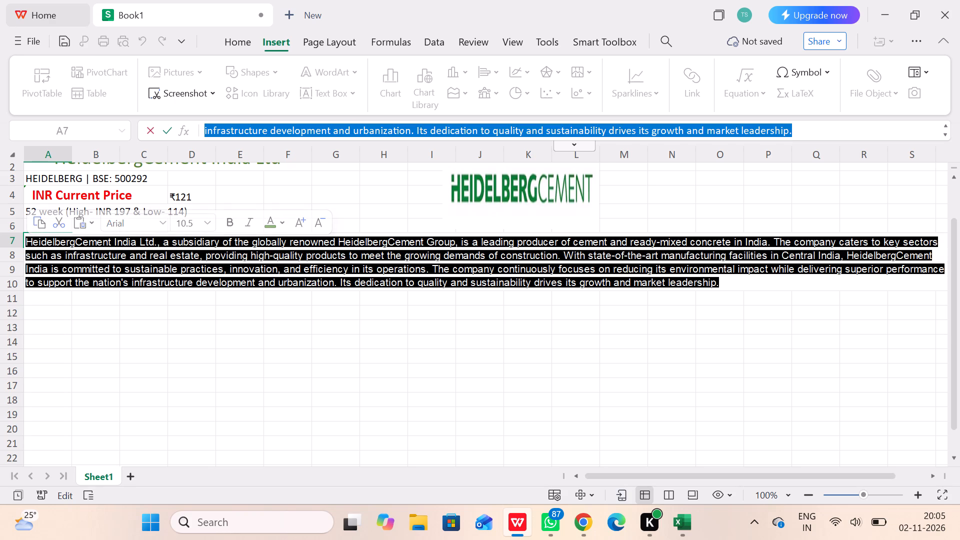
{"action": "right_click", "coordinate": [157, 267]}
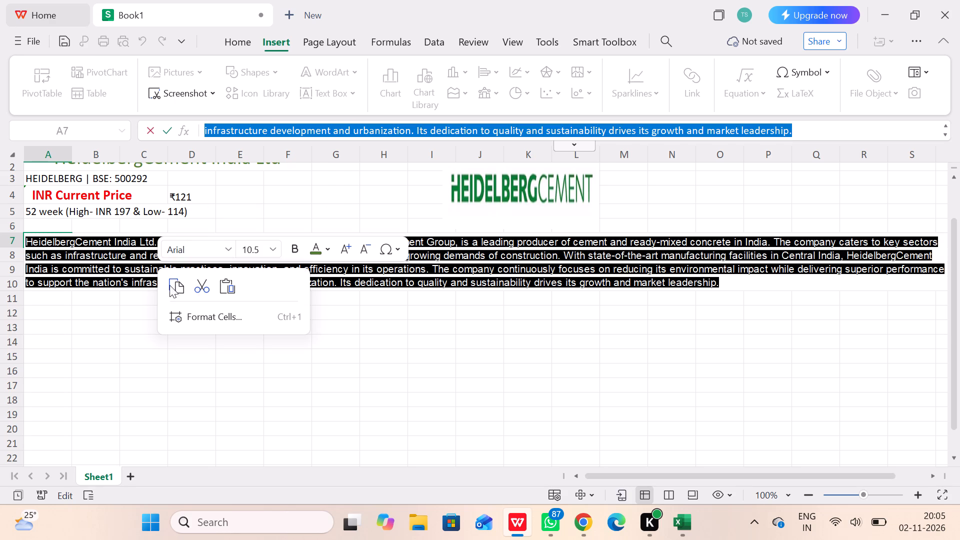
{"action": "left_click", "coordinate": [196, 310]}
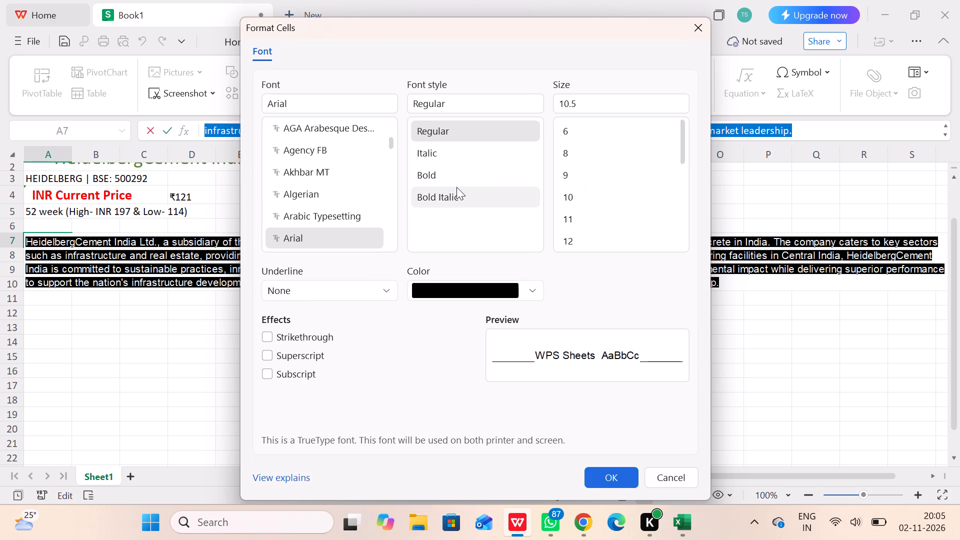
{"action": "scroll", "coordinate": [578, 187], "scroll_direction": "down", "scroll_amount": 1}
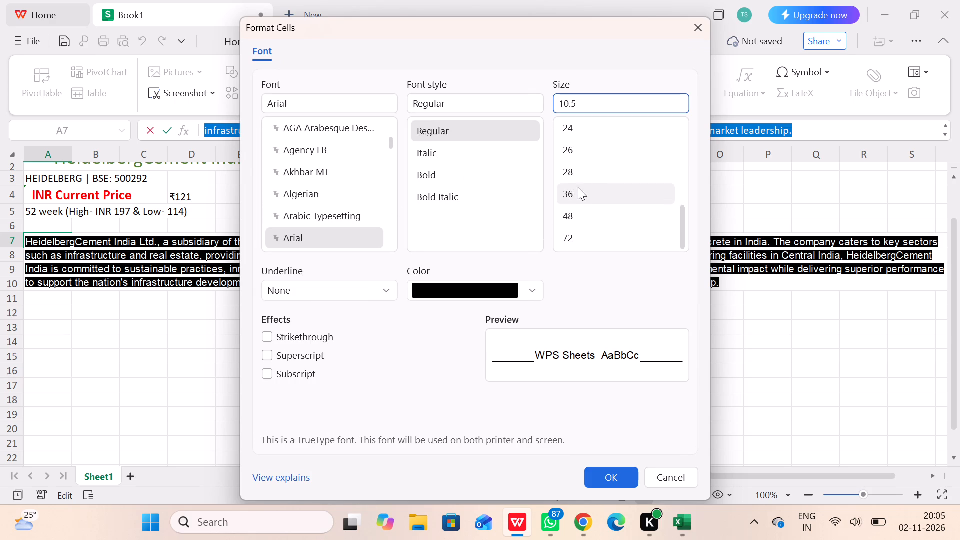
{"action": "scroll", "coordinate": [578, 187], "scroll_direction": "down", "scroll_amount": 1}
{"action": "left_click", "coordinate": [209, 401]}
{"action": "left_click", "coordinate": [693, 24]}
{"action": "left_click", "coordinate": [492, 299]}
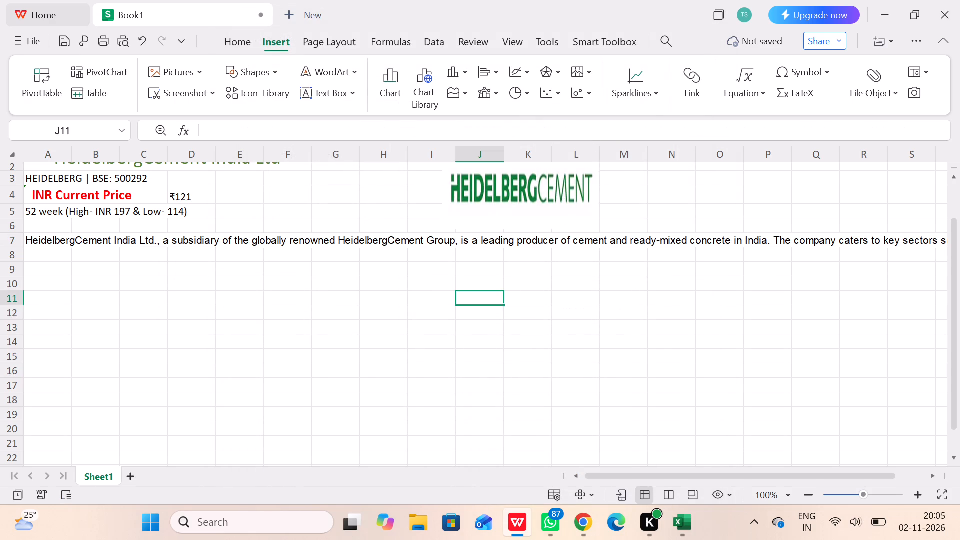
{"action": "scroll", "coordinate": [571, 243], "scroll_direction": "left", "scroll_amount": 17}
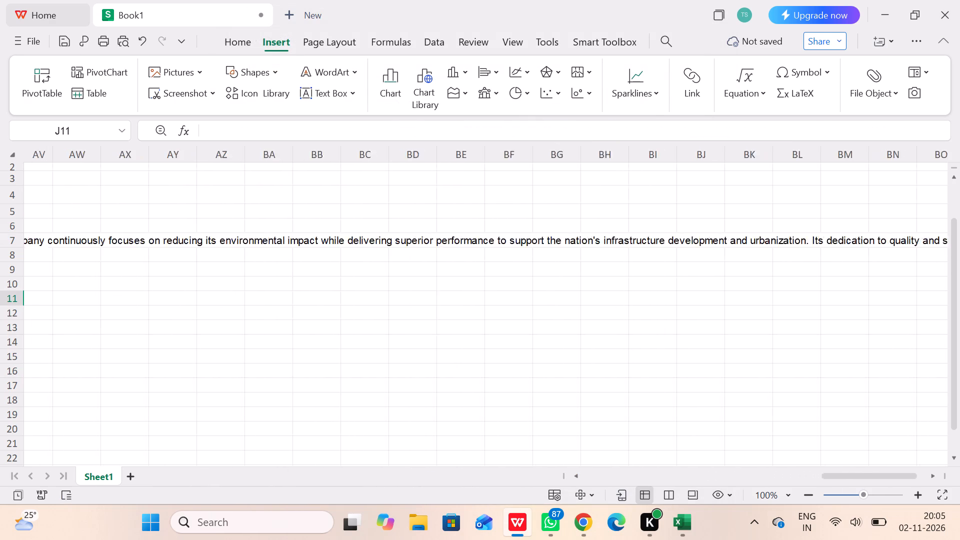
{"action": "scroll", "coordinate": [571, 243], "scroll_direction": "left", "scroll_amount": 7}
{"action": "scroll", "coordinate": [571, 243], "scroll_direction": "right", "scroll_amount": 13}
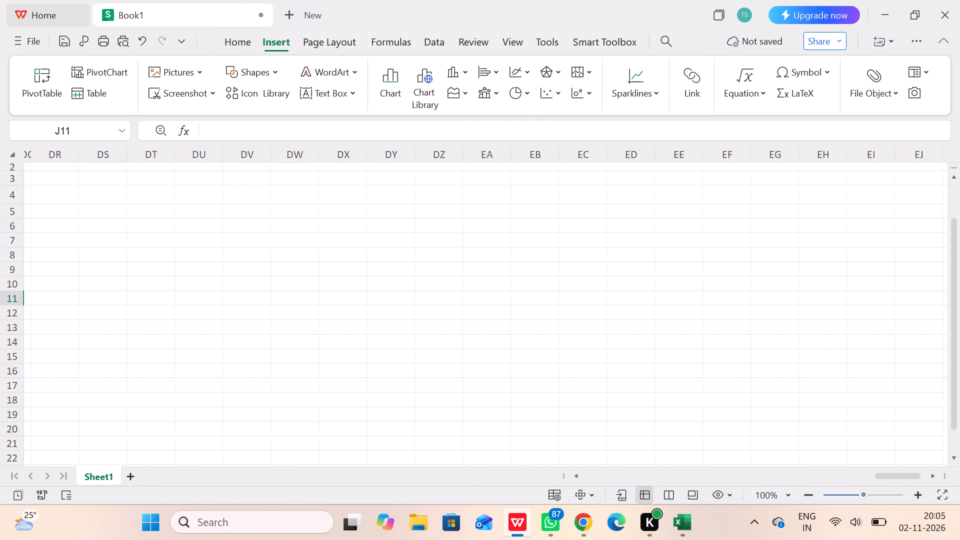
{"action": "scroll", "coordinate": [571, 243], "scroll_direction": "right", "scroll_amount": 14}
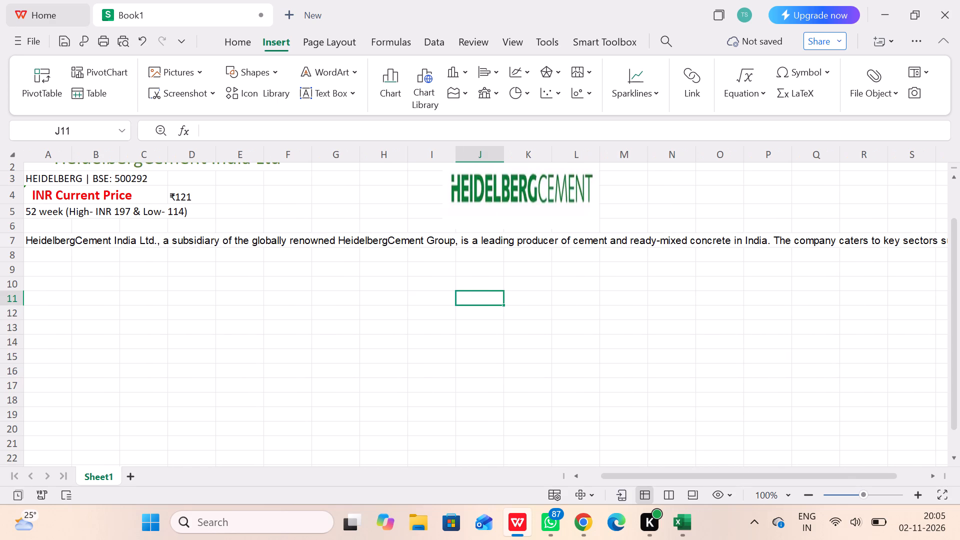
Switch to the sample report in Excel and examine how its Mahindra & Mahindra company description is laid out.
{"action": "left_click", "coordinate": [690, 524]}
{"action": "double_click", "coordinate": [460, 267]}
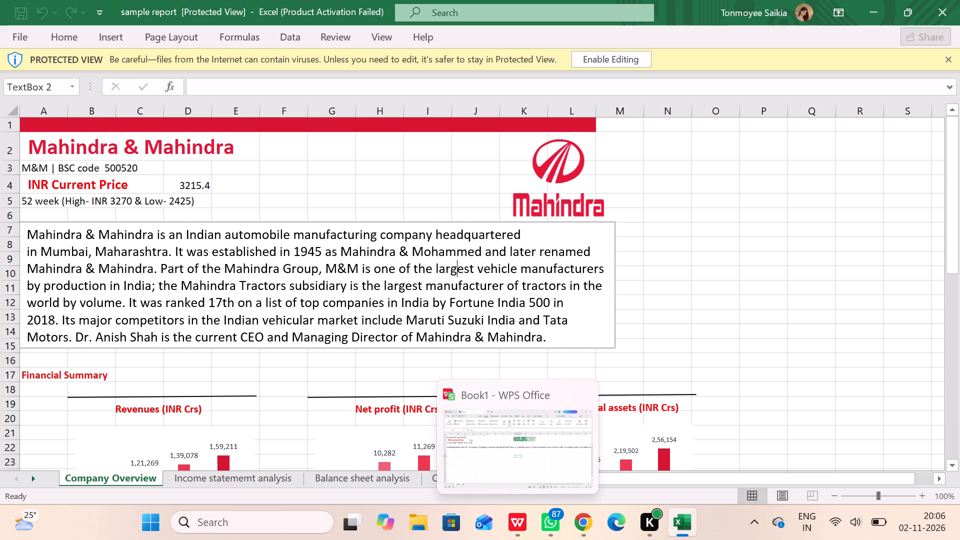
{"action": "left_click", "coordinate": [570, 321]}
{"action": "left_click", "coordinate": [472, 262]}
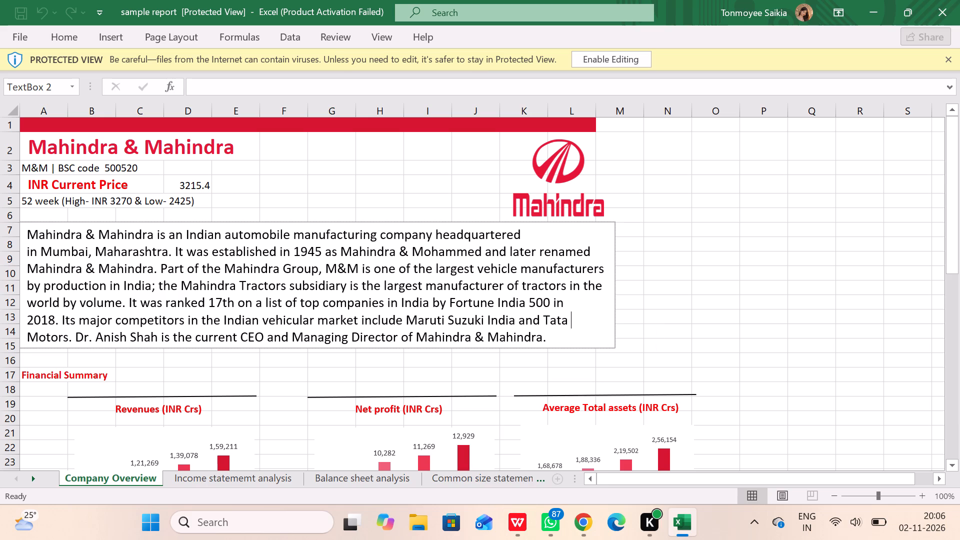
Switch back to Book1 in WPS Office and clear the company description from row 7.
{"action": "left_click", "coordinate": [514, 519]}
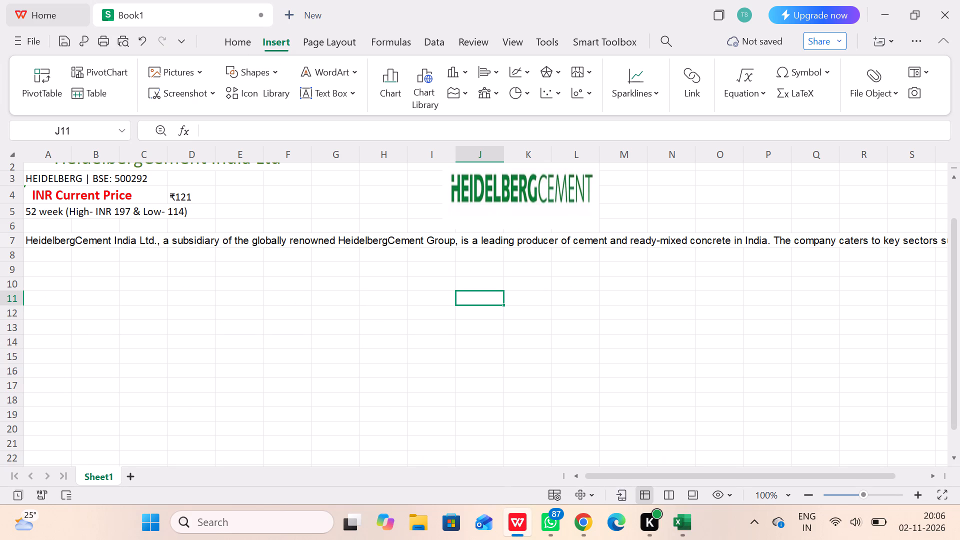
{"action": "double_click", "coordinate": [35, 238]}
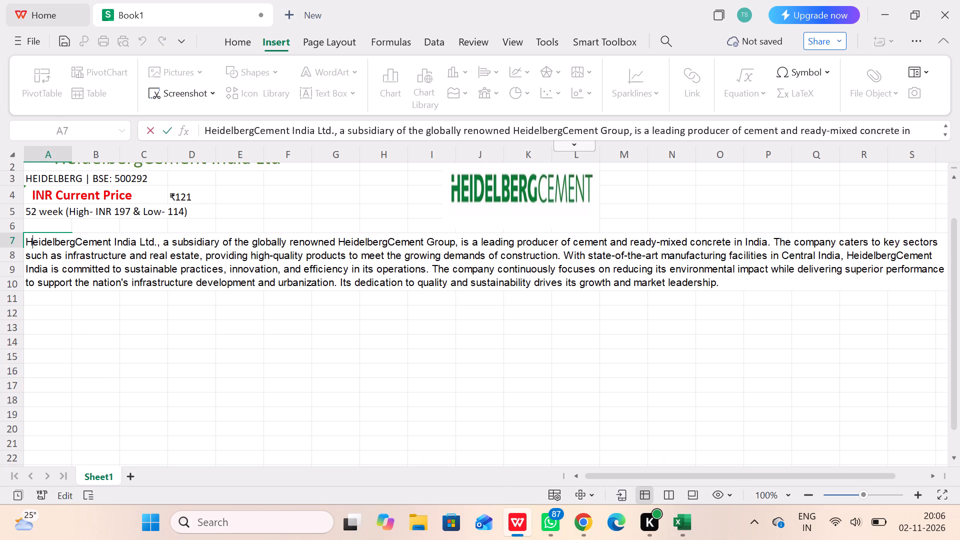
{"action": "double_click", "coordinate": [10, 241]}
{"action": "key", "text": "BackSpace"}
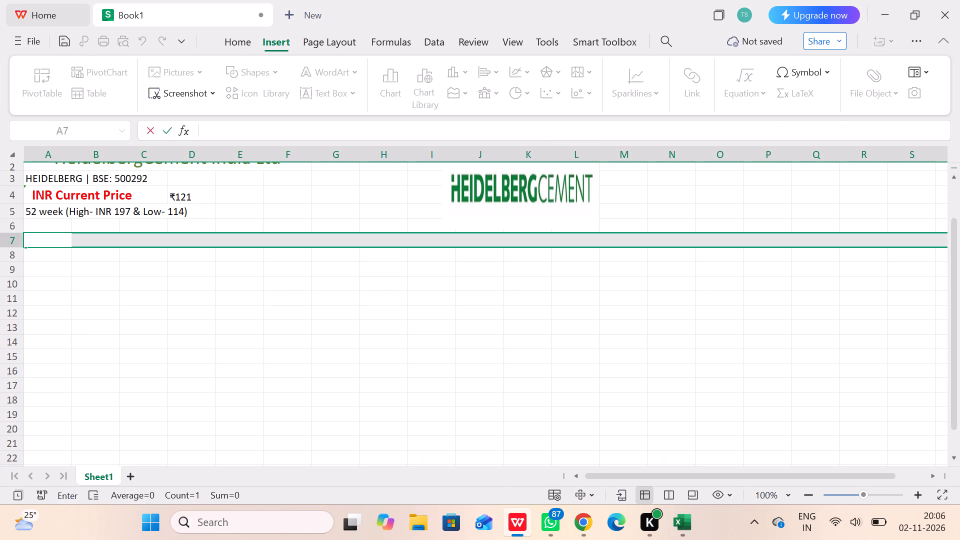
{"action": "left_click", "coordinate": [181, 302]}
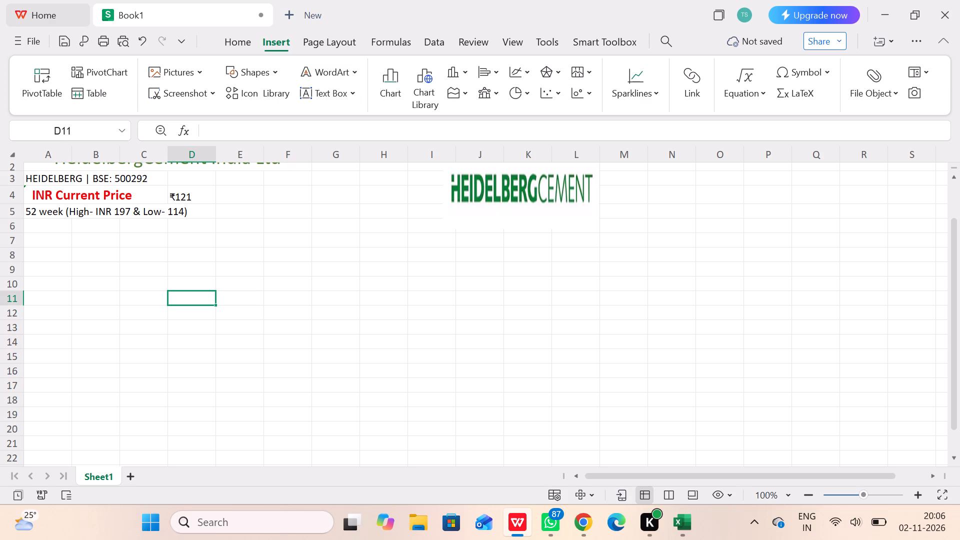
Start inserting a text box at cell A7 for the company description.
{"action": "left_click", "coordinate": [34, 242]}
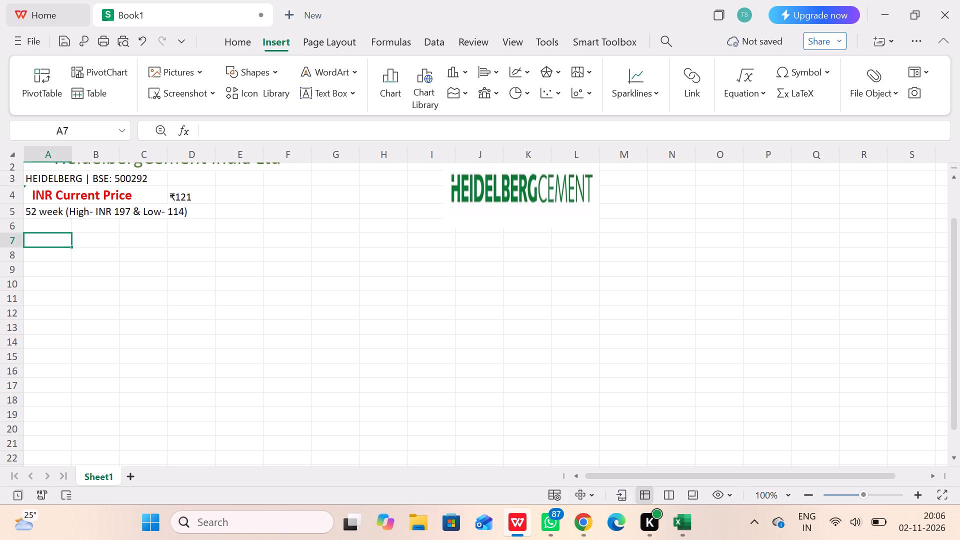
{"action": "left_click", "coordinate": [343, 84]}
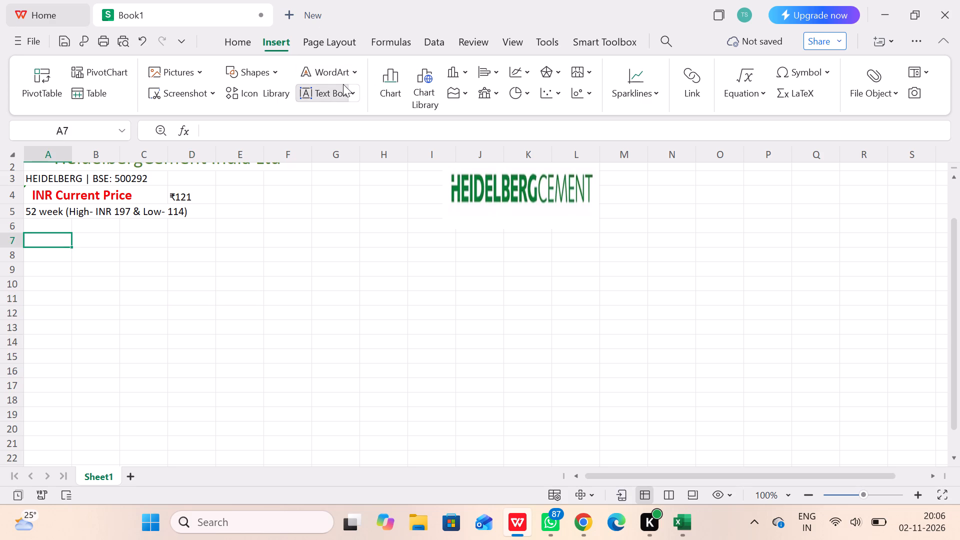
{"action": "left_click", "coordinate": [356, 88]}
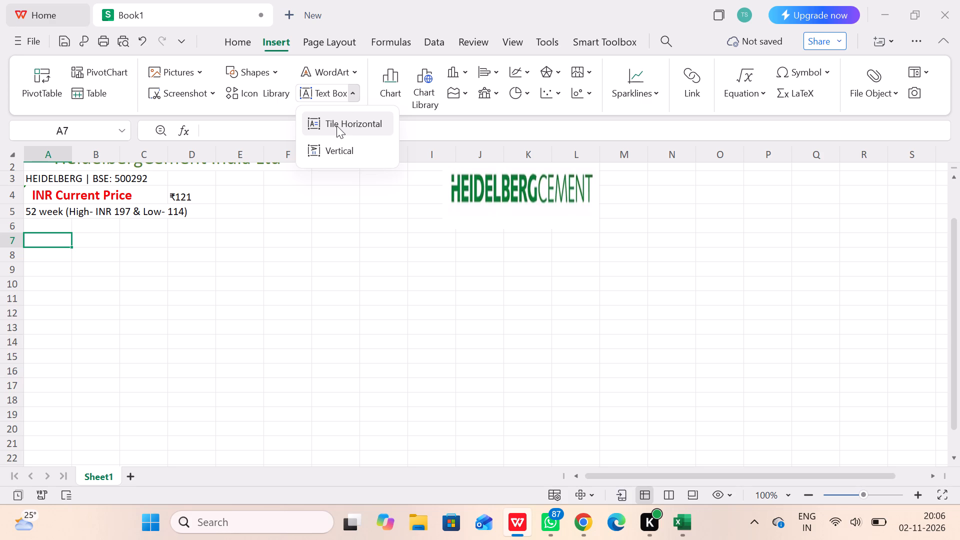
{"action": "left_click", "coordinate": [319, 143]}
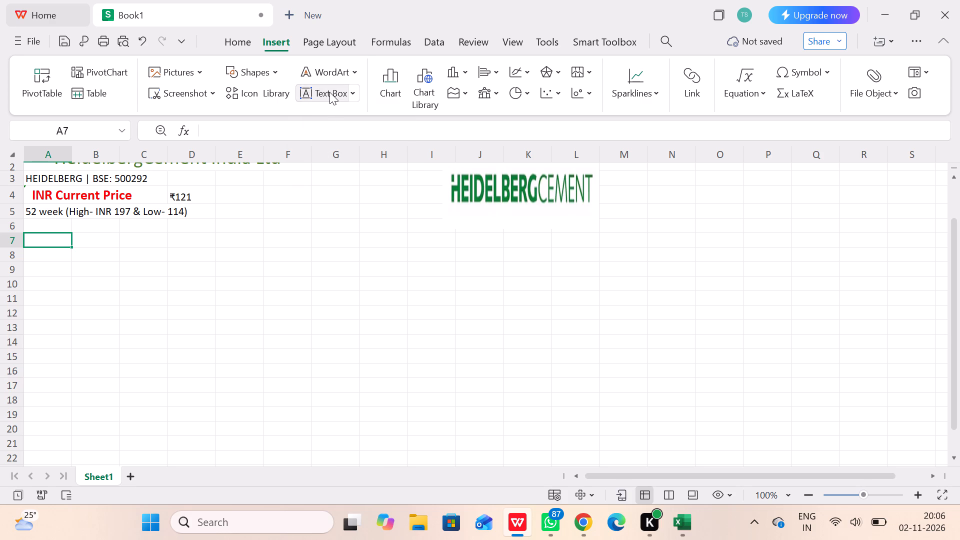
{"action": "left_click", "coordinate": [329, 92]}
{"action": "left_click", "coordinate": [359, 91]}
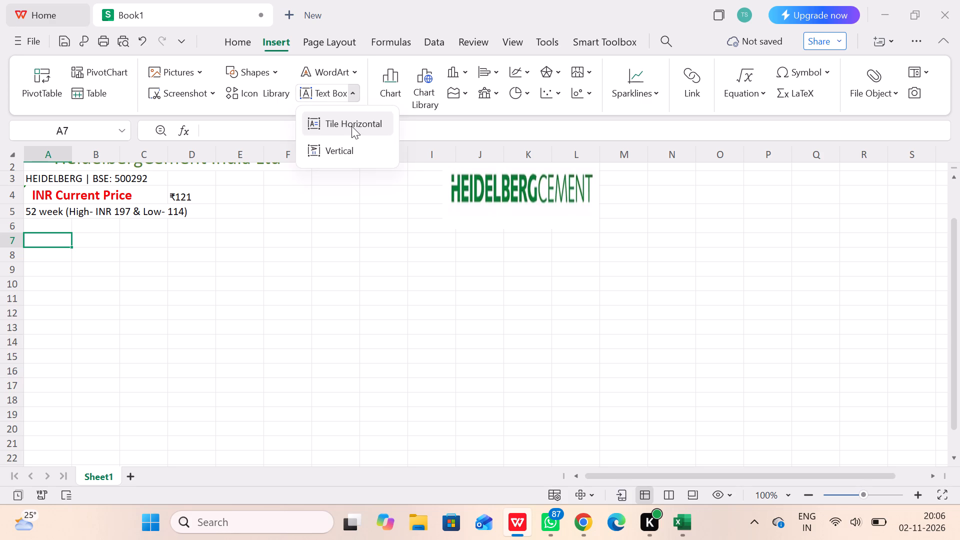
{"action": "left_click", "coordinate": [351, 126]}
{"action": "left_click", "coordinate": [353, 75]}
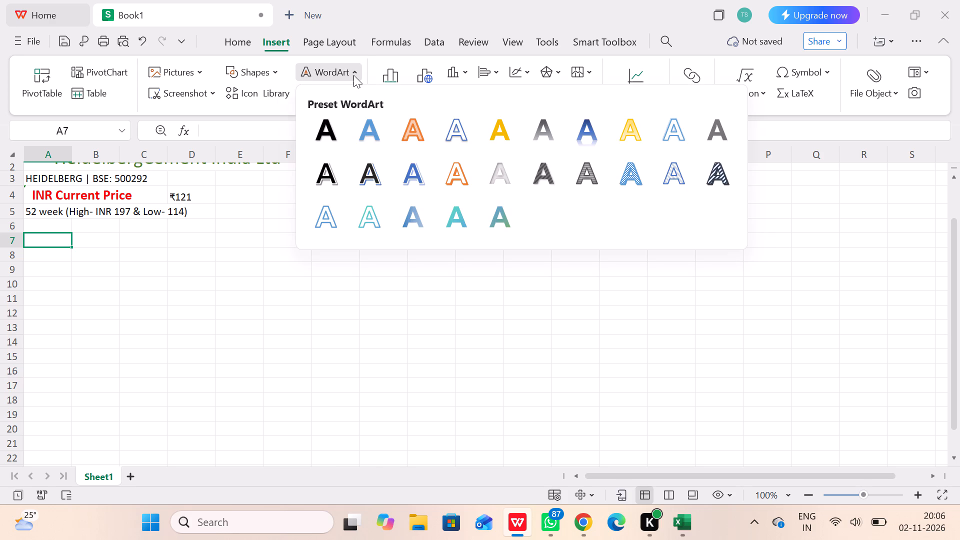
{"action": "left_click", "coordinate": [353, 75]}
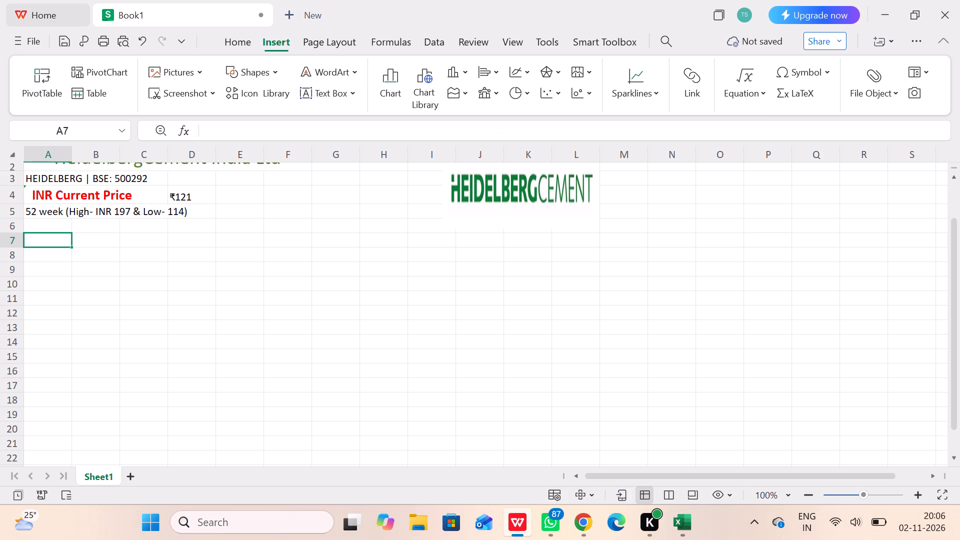
Insert a horizontal text box starting at cell A7 and stretch it to cover about the range A7:L11.
{"action": "left_click_drag", "start_coordinate": [51, 238], "coordinate": [357, 260]}
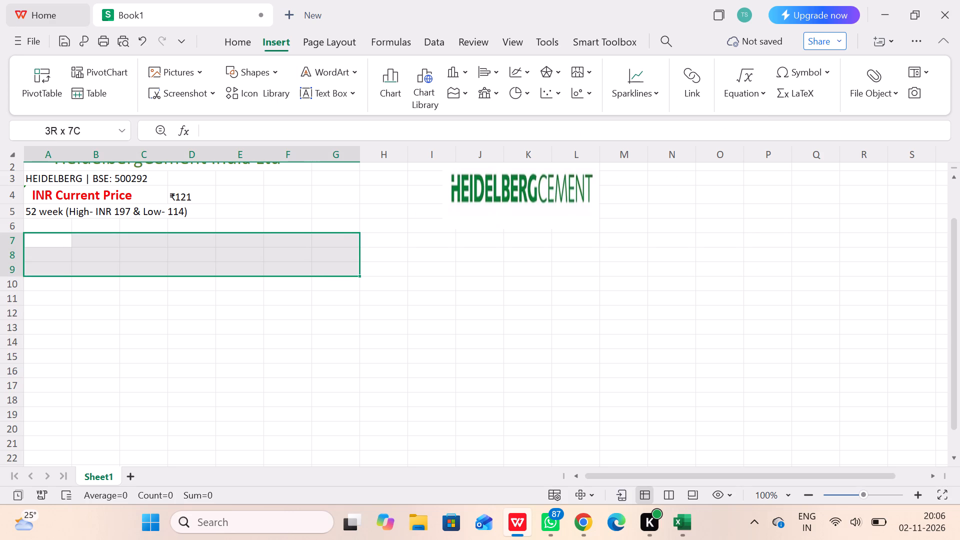
{"action": "left_click_drag", "start_coordinate": [357, 260], "coordinate": [609, 250]}
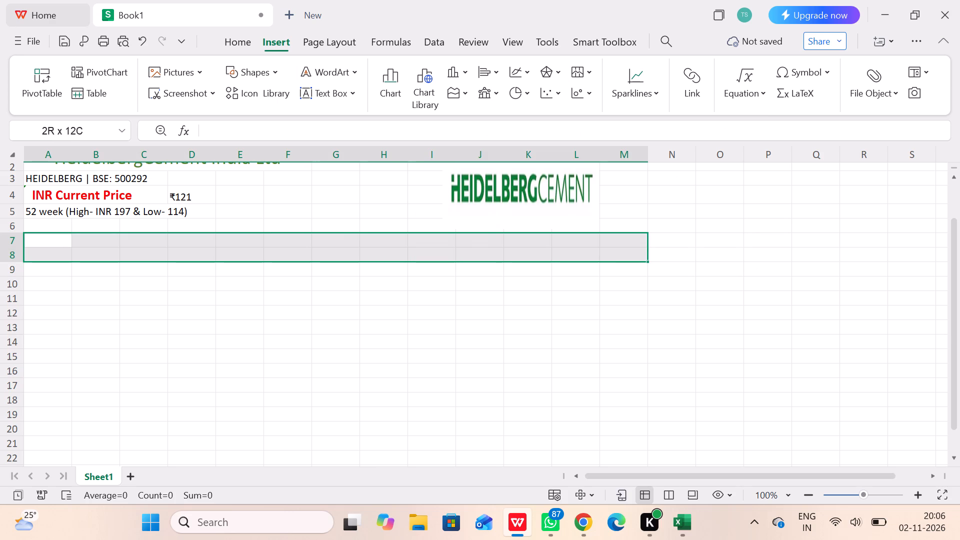
{"action": "left_click_drag", "start_coordinate": [609, 250], "coordinate": [567, 304]}
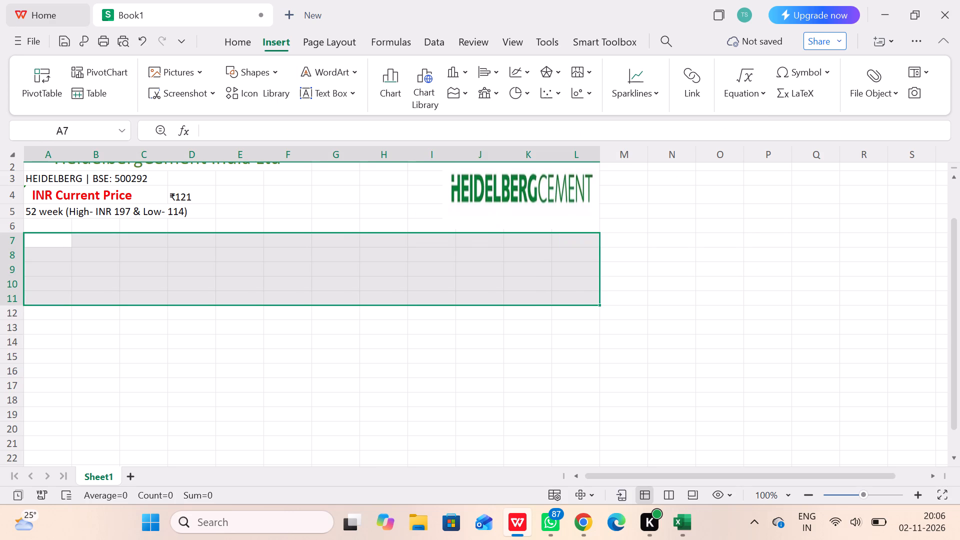
{"action": "left_click", "coordinate": [327, 98]}
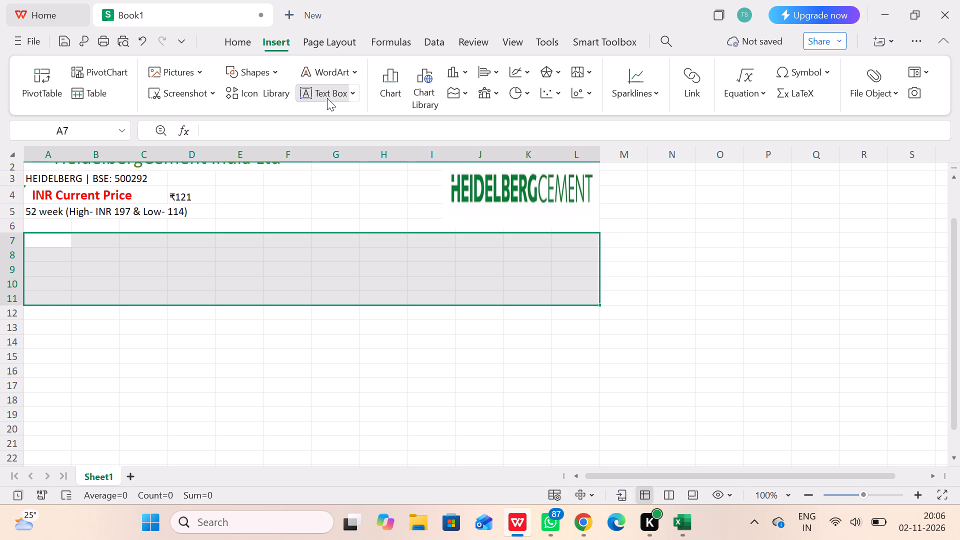
{"action": "double_click", "coordinate": [332, 88]}
{"action": "left_click", "coordinate": [26, 236]}
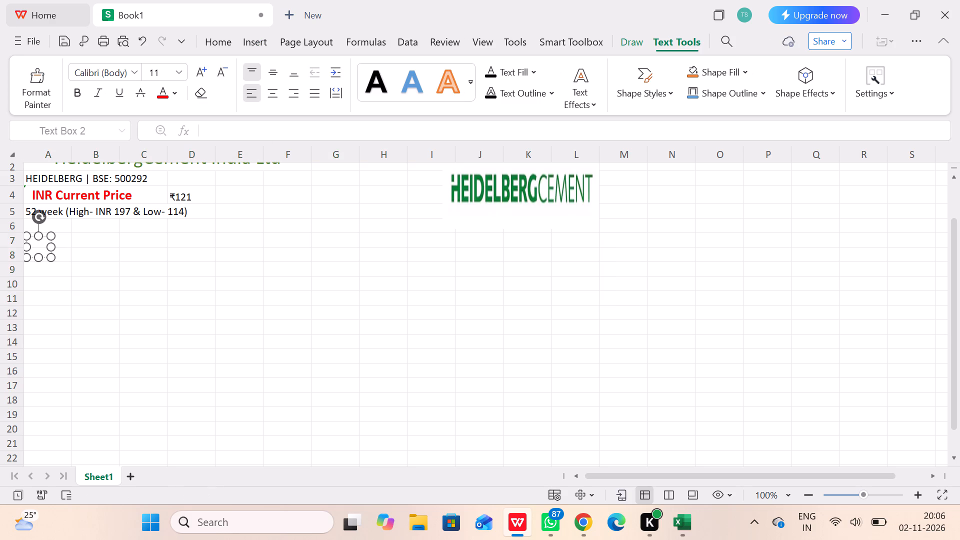
{"action": "left_click_drag", "start_coordinate": [50, 258], "coordinate": [363, 307]}
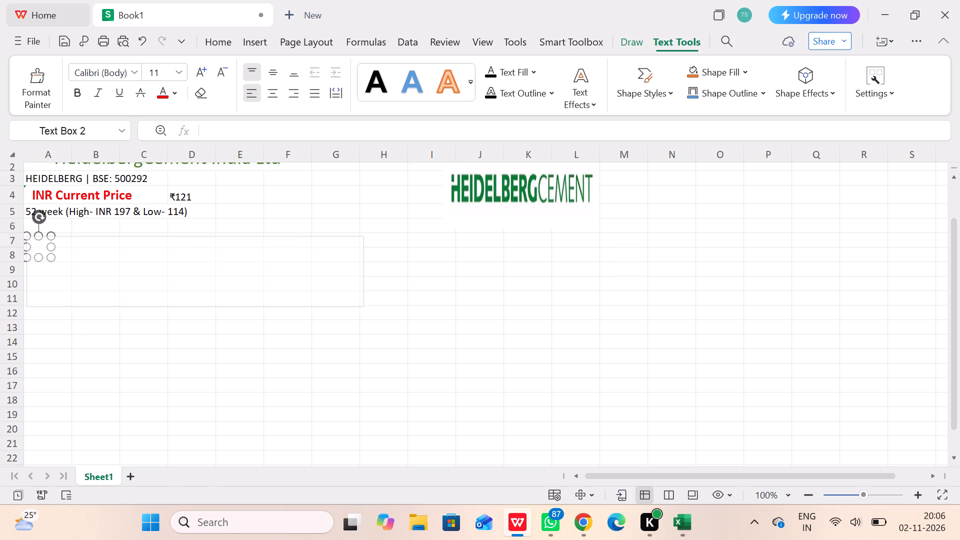
{"action": "left_click_drag", "start_coordinate": [363, 307], "coordinate": [609, 299]}
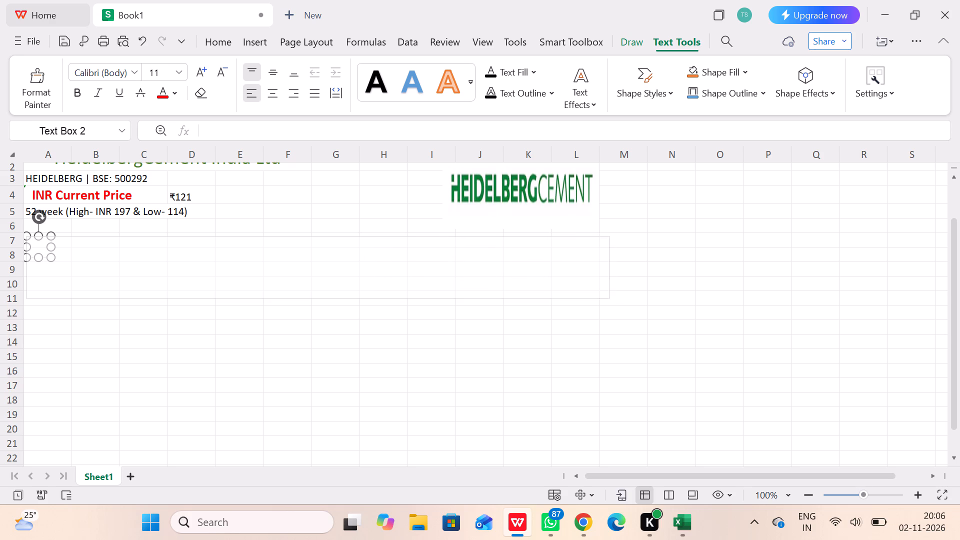
{"action": "left_click_drag", "start_coordinate": [609, 299], "coordinate": [601, 309]}
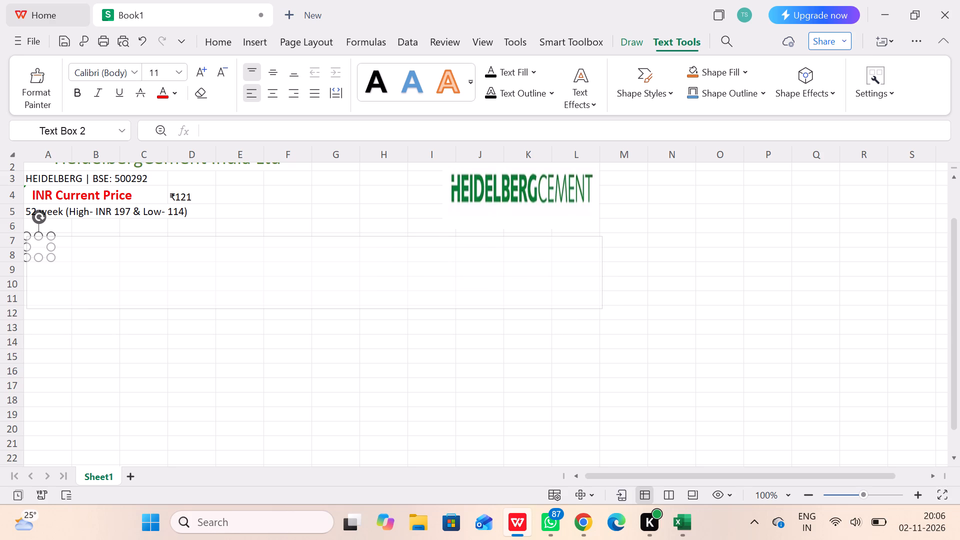
{"action": "left_click_drag", "start_coordinate": [601, 309], "coordinate": [600, 309]}
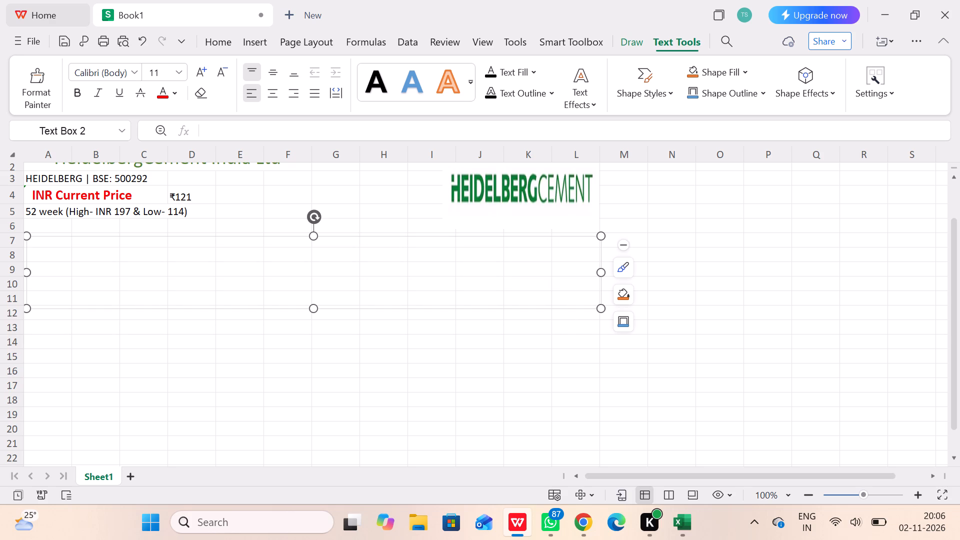
Paste the copied HeidelbergCement India company description into the new text box.
{"action": "left_click", "coordinate": [50, 244]}
{"action": "left_click", "coordinate": [50, 244]}
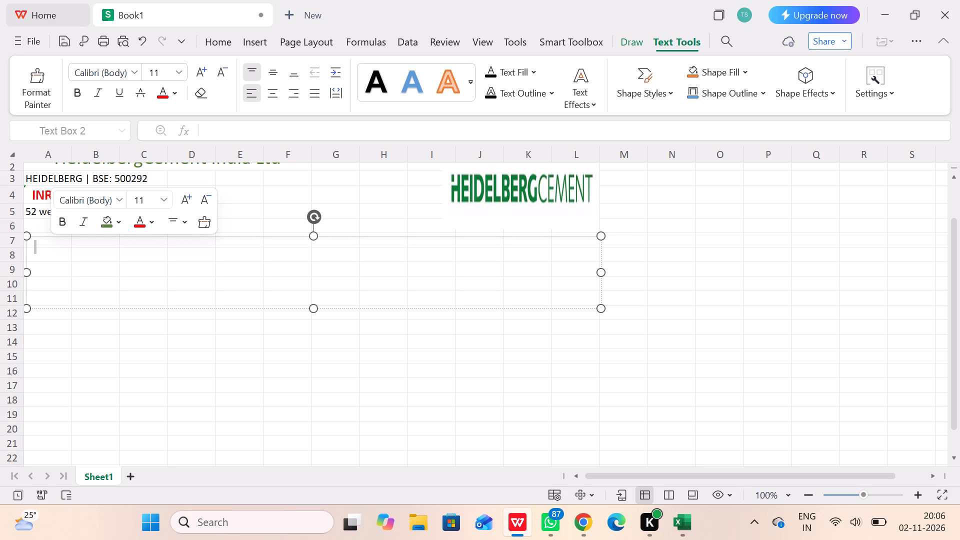
{"action": "left_click", "coordinate": [57, 258]}
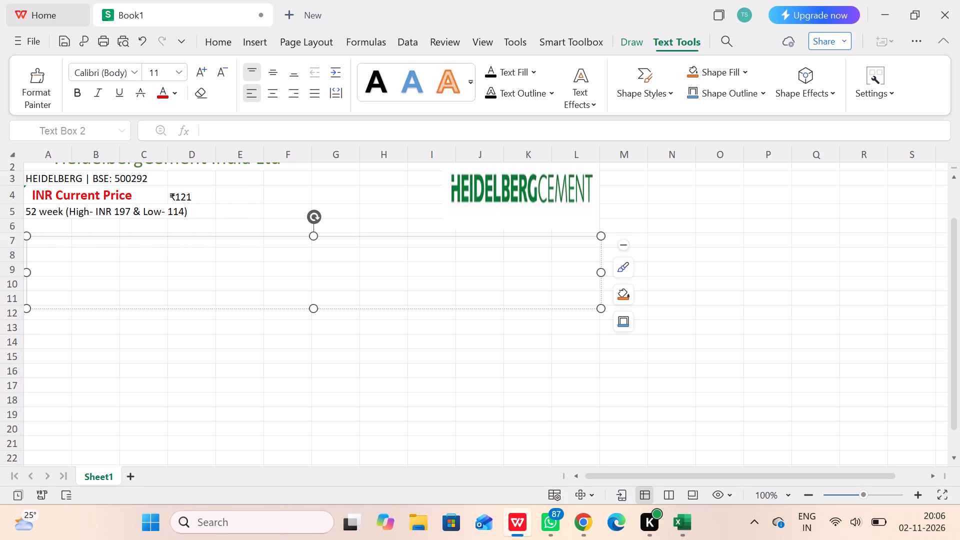
{"action": "right_click", "coordinate": [52, 247]}
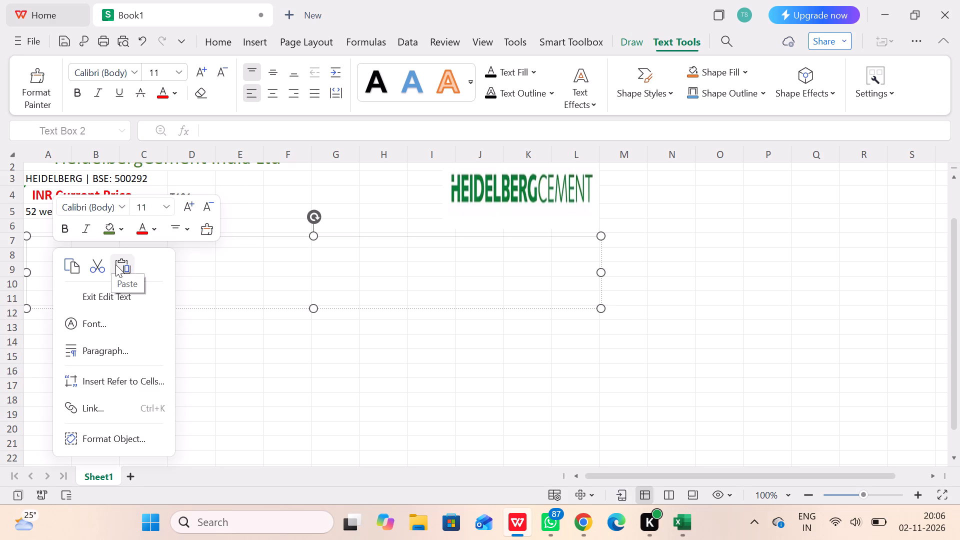
{"action": "left_click", "coordinate": [115, 264]}
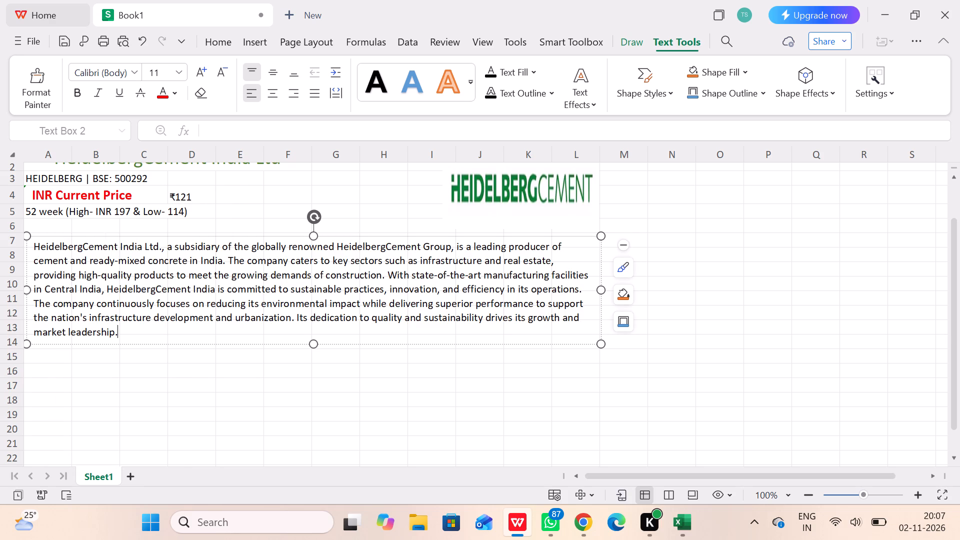
Copy the two About paragraphs on Heidelberg Cement India from its Screener company page in Chrome.
{"action": "left_click", "coordinate": [569, 520]}
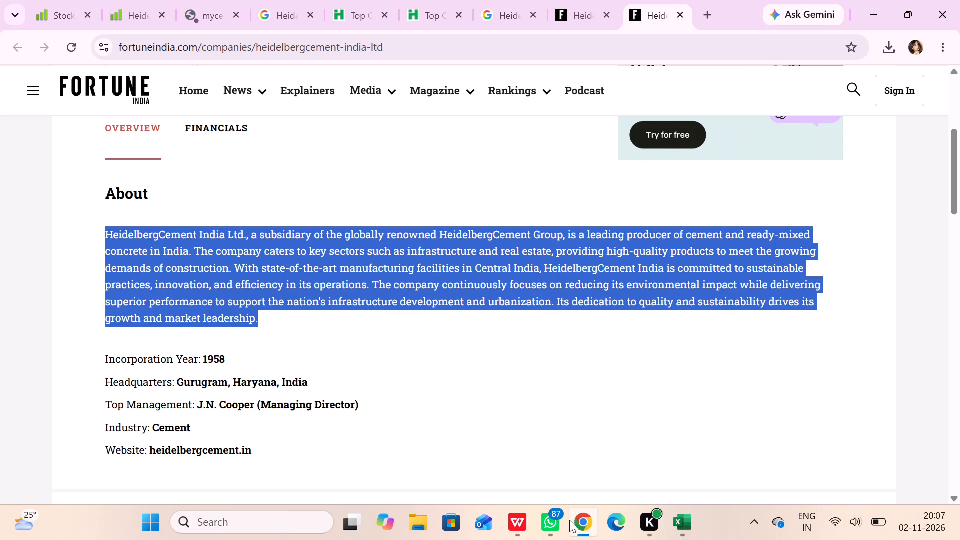
{"action": "scroll", "coordinate": [506, 369], "scroll_direction": "up", "scroll_amount": 4}
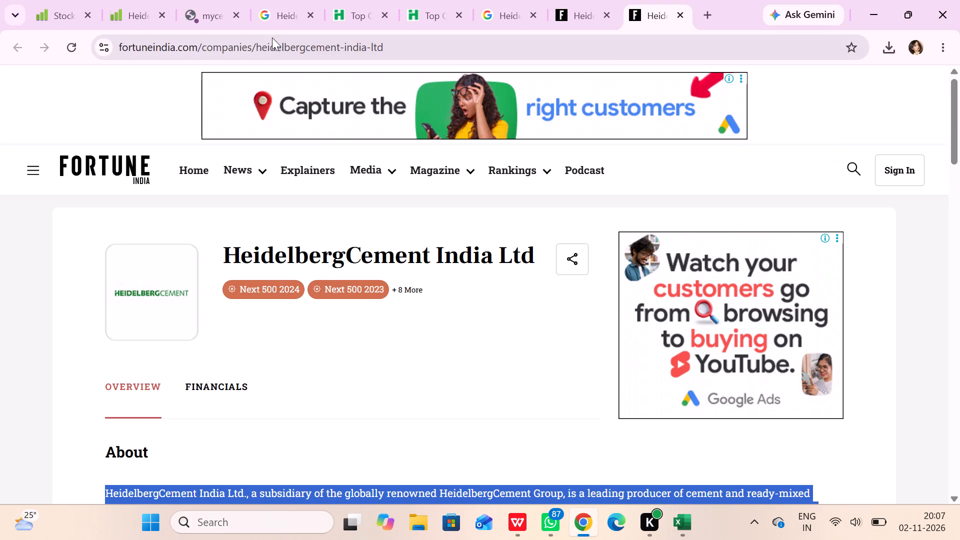
{"action": "left_click", "coordinate": [155, 0]}
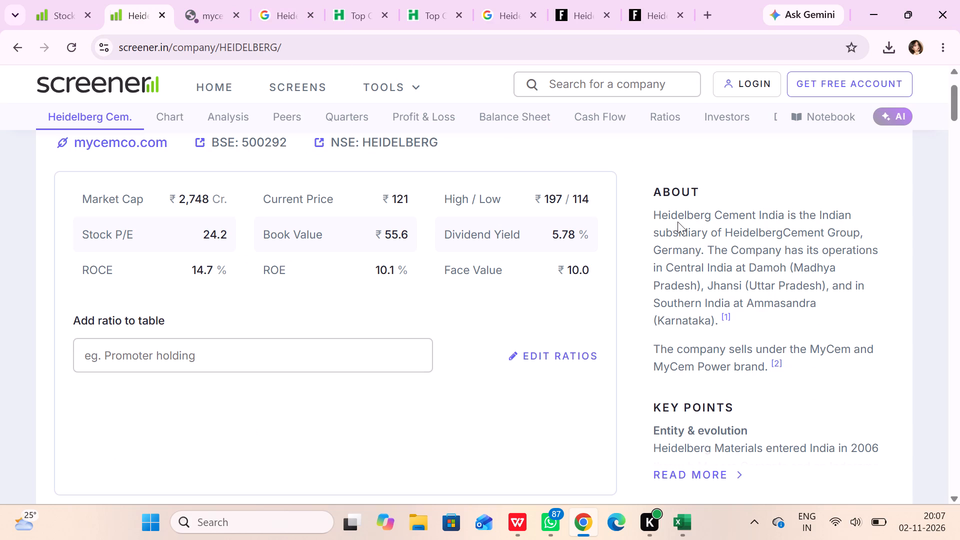
{"action": "left_click_drag", "start_coordinate": [656, 210], "coordinate": [769, 360]}
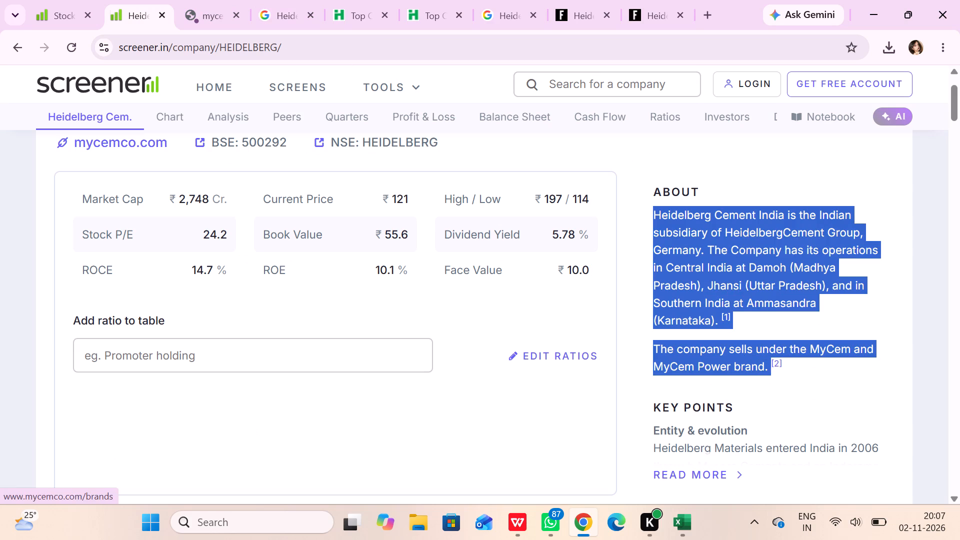
{"action": "left_click_drag", "start_coordinate": [769, 360], "coordinate": [767, 360]}
{"action": "right_click", "coordinate": [749, 362]}
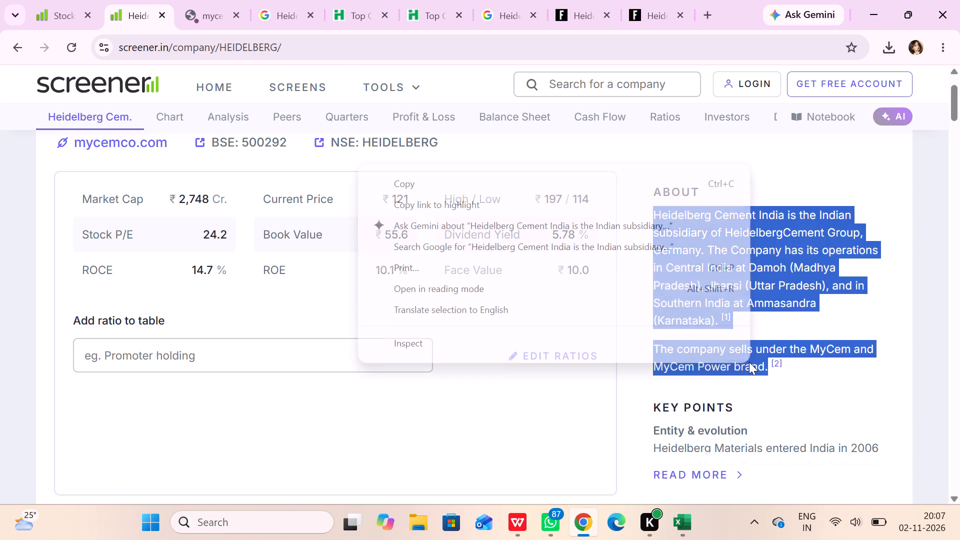
{"action": "left_click", "coordinate": [592, 179]}
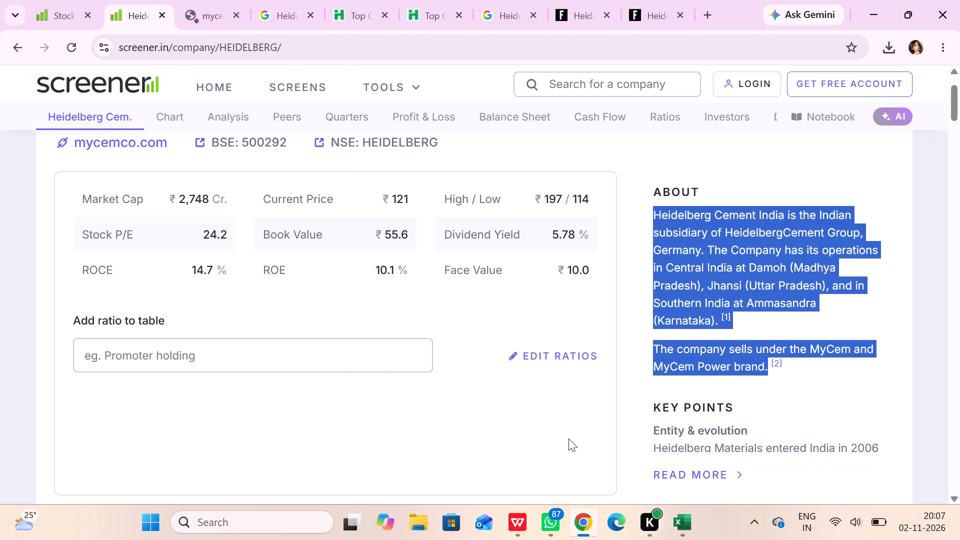
Look through the Google results for "HeidelbergCement India Ltd 4k logo" for a source of company information.
{"action": "left_click", "coordinate": [513, 10]}
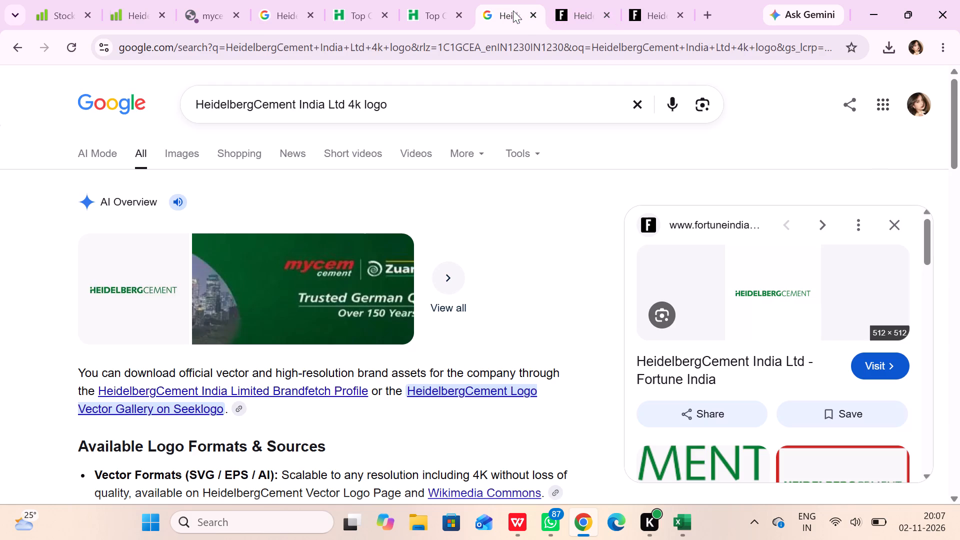
{"action": "scroll", "coordinate": [304, 325], "scroll_direction": "down", "scroll_amount": 4}
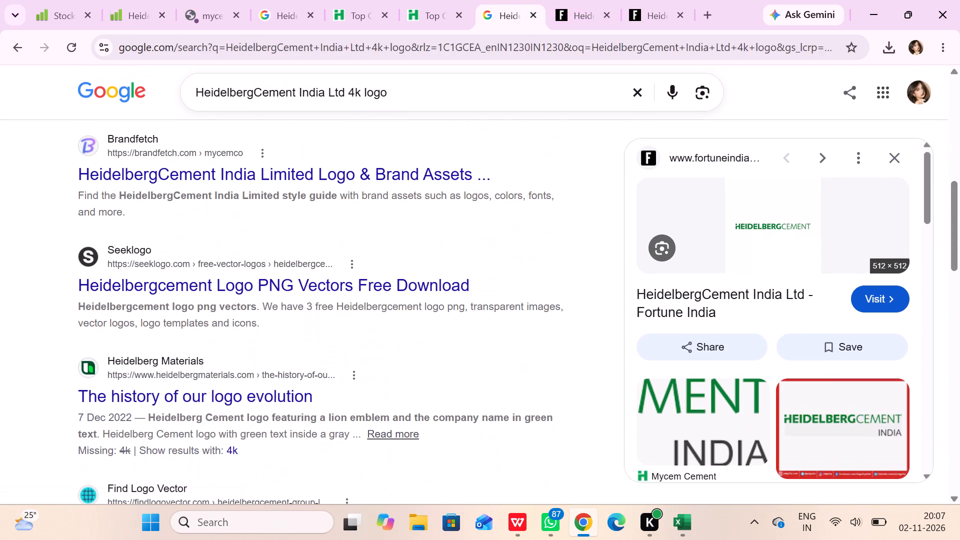
{"action": "scroll", "coordinate": [304, 325], "scroll_direction": "down", "scroll_amount": 3}
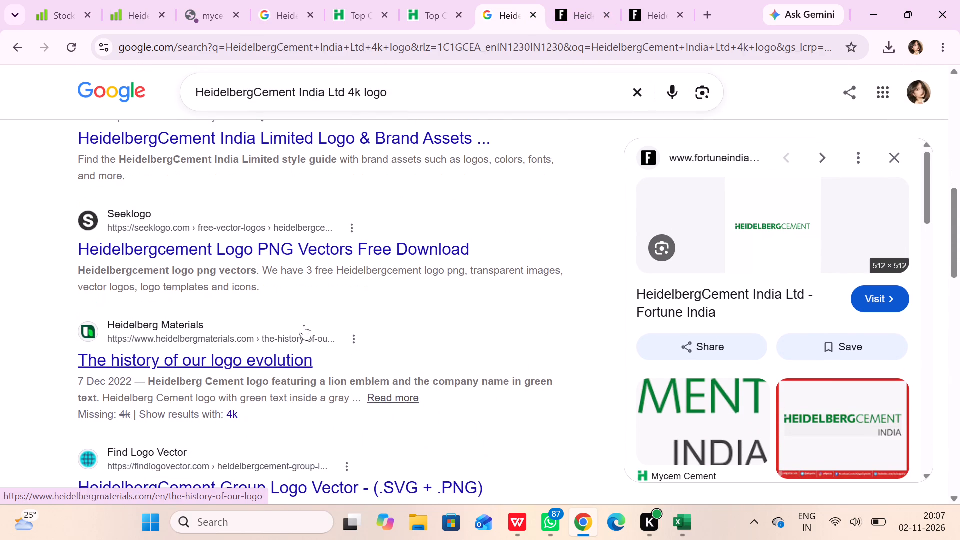
{"action": "scroll", "coordinate": [304, 325], "scroll_direction": "down", "scroll_amount": 8}
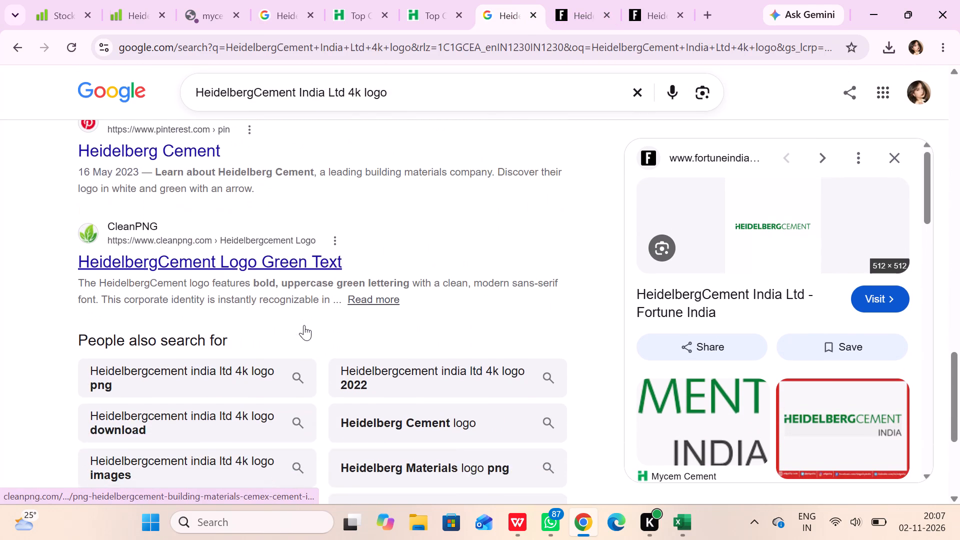
{"action": "scroll", "coordinate": [304, 325], "scroll_direction": "down", "scroll_amount": 4}
{"action": "scroll", "coordinate": [304, 325], "scroll_direction": "up", "scroll_amount": 8}
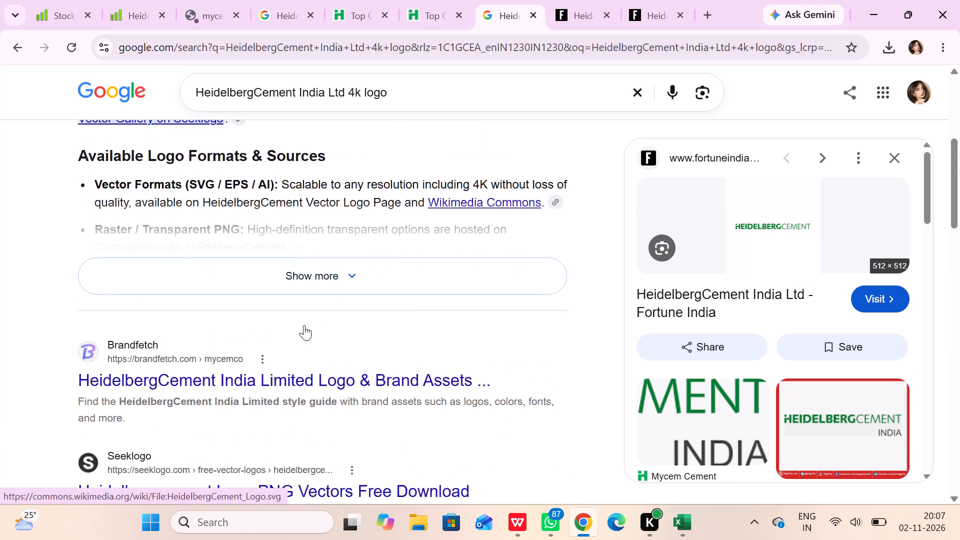
{"action": "scroll", "coordinate": [304, 325], "scroll_direction": "up", "scroll_amount": 1}
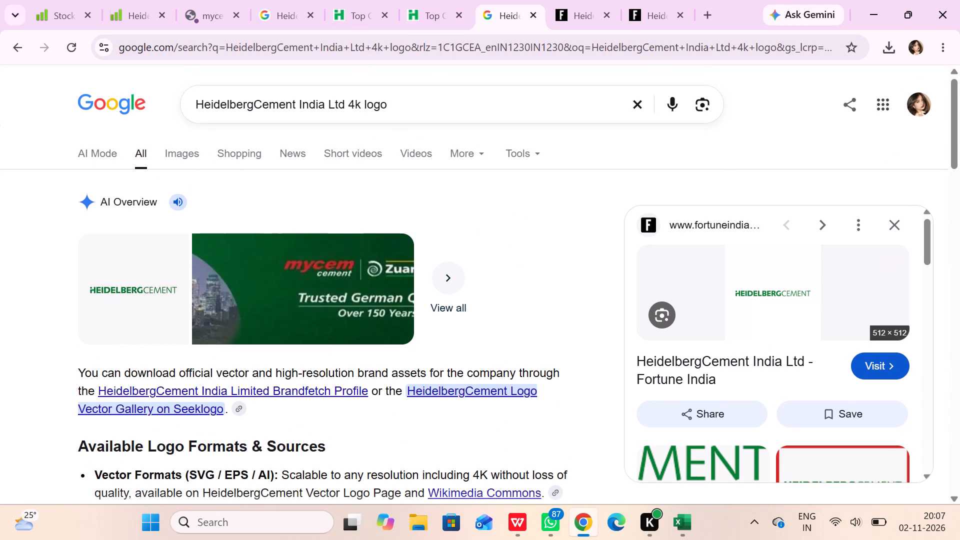
Search Google for "heidelberg cement india ltd website" and open the company's mycemco.com homepage.
{"action": "left_click_drag", "start_coordinate": [345, 105], "coordinate": [432, 97]}
{"action": "key", "text": "BackSpace"}
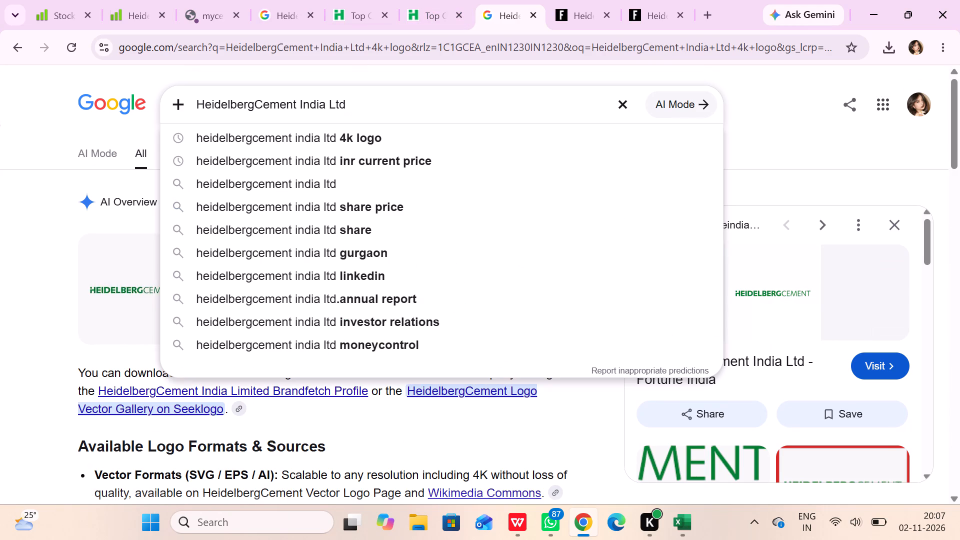
{"action": "key", "text": "space"}
{"action": "type", "text": "w"}
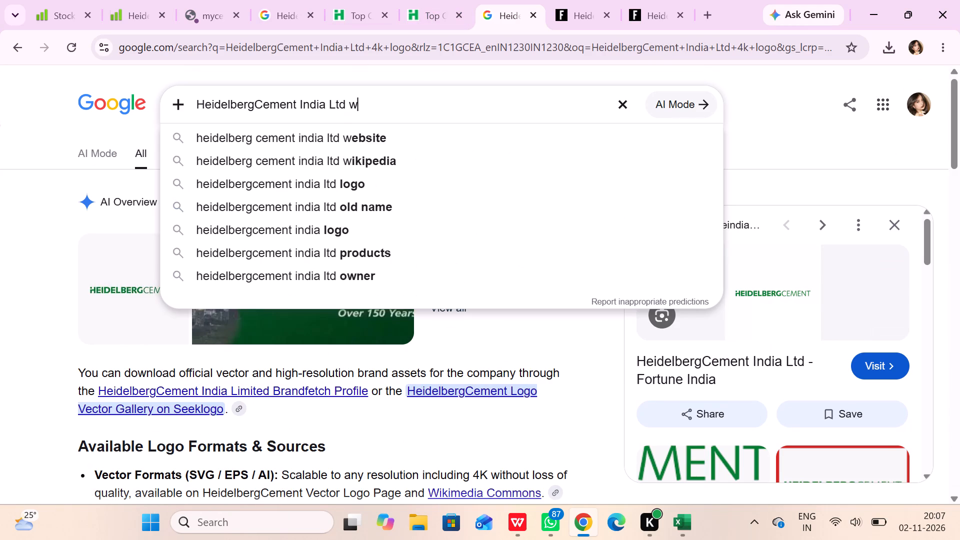
{"action": "left_click", "coordinate": [369, 135]}
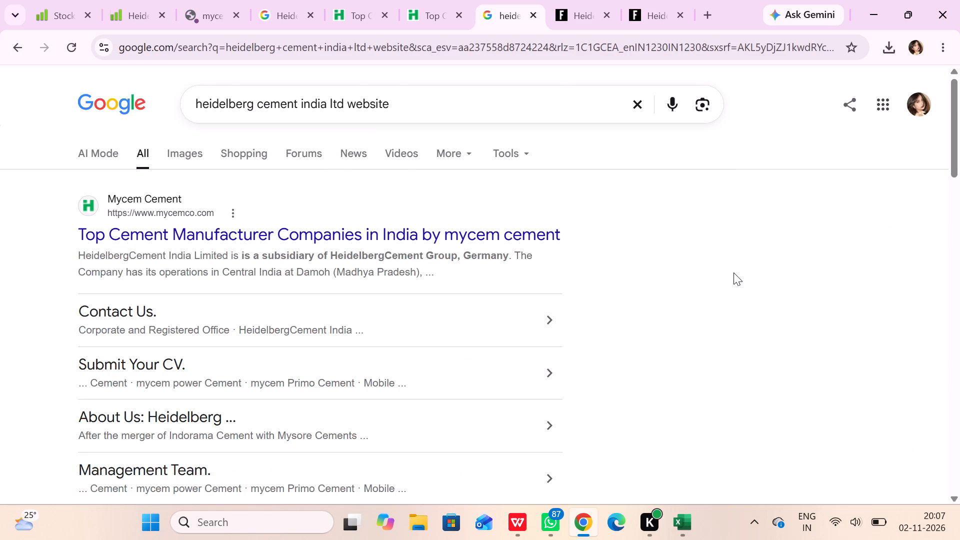
{"action": "scroll", "coordinate": [688, 286], "scroll_direction": "down", "scroll_amount": 2}
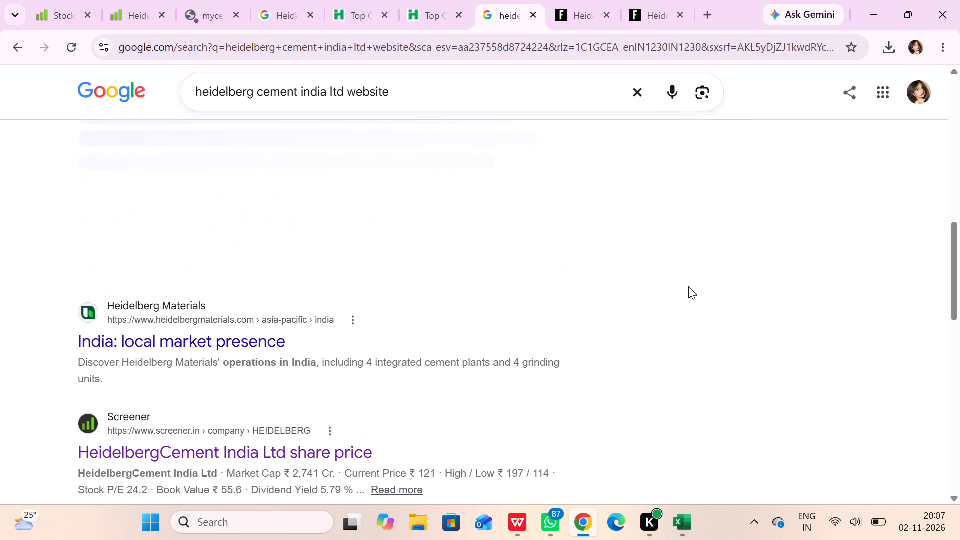
{"action": "scroll", "coordinate": [688, 286], "scroll_direction": "down", "scroll_amount": 2}
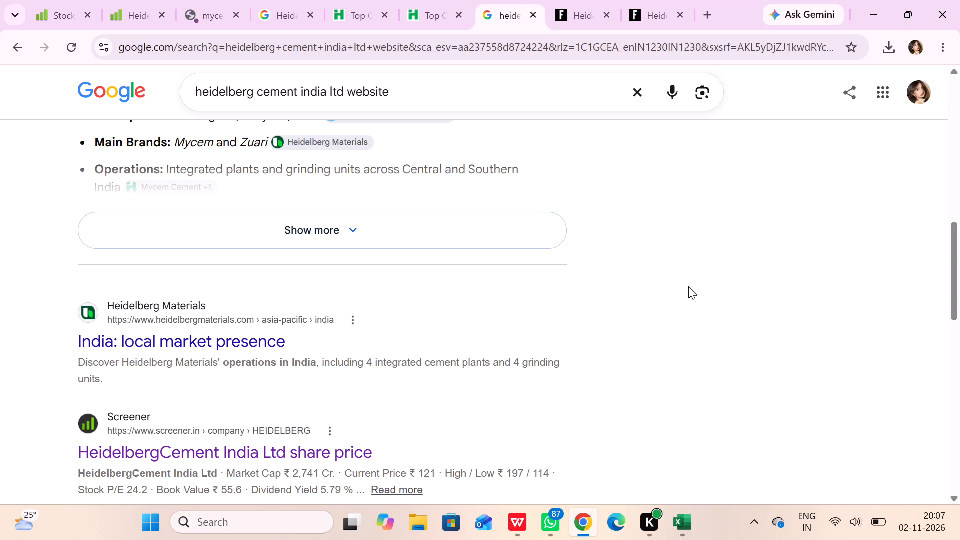
{"action": "scroll", "coordinate": [688, 286], "scroll_direction": "up", "scroll_amount": 6}
{"action": "left_click", "coordinate": [482, 219]}
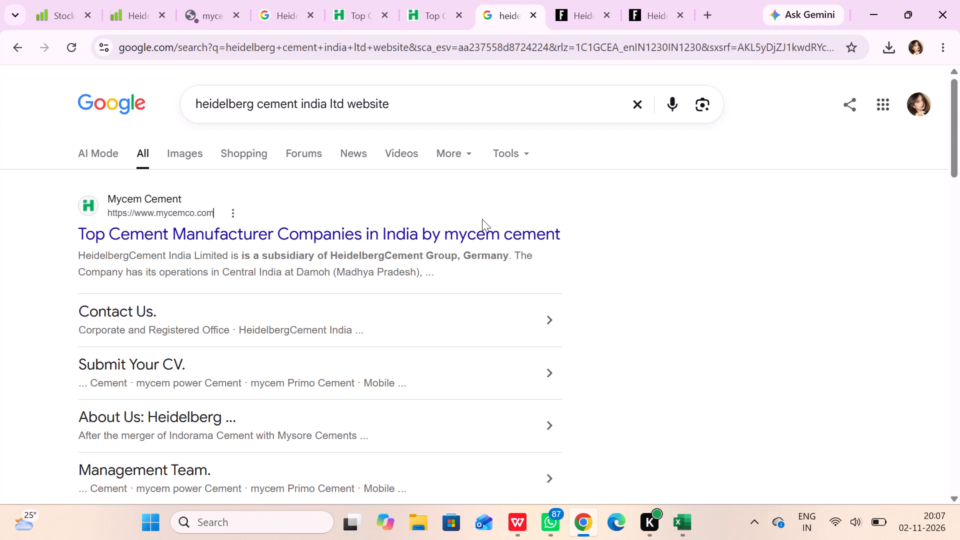
{"action": "left_click", "coordinate": [464, 226]}
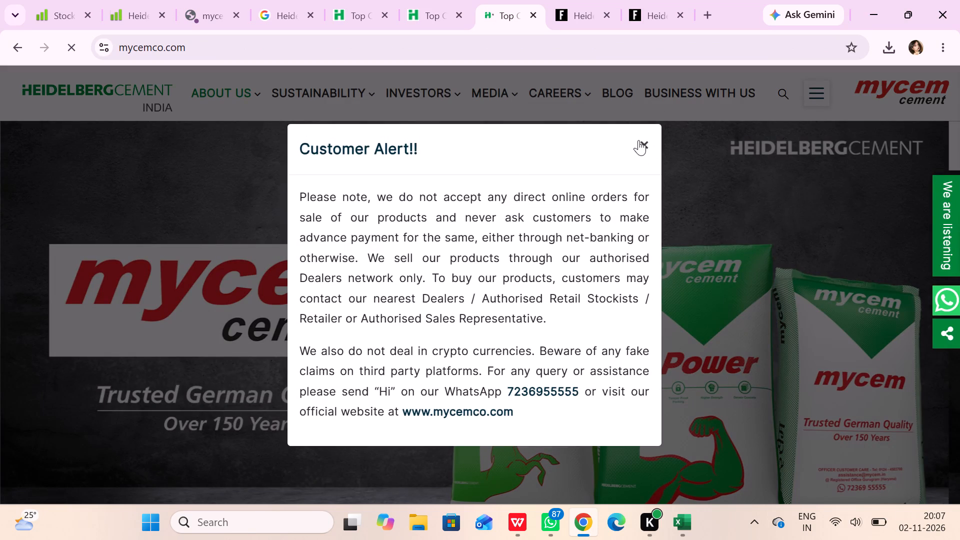
Dismiss the customer alert and examine the mycemco.com homepage for a HeidelbergCement India company description.
{"action": "left_click", "coordinate": [638, 140]}
{"action": "scroll", "coordinate": [514, 195], "scroll_direction": "down", "scroll_amount": 2}
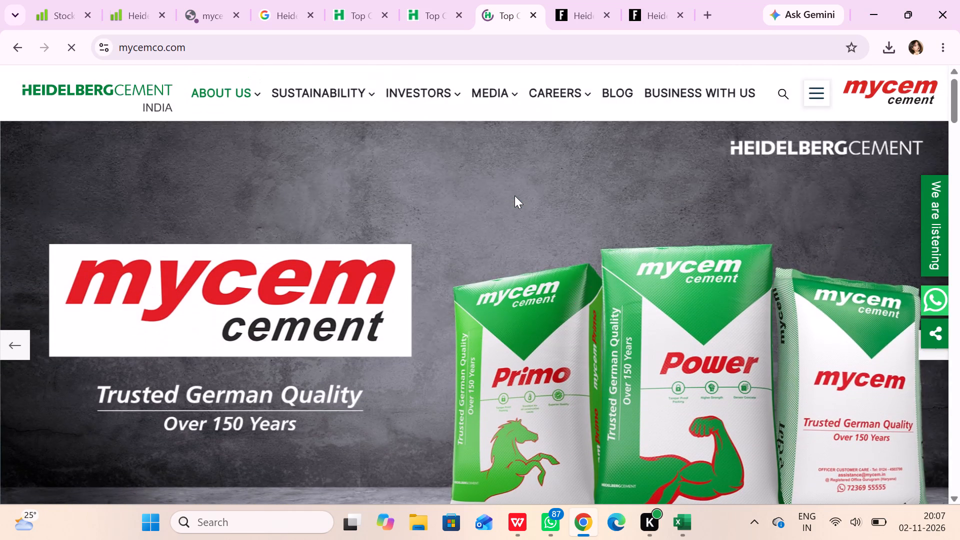
{"action": "scroll", "coordinate": [514, 195], "scroll_direction": "down", "scroll_amount": 1}
{"action": "scroll", "coordinate": [514, 195], "scroll_direction": "up", "scroll_amount": 1}
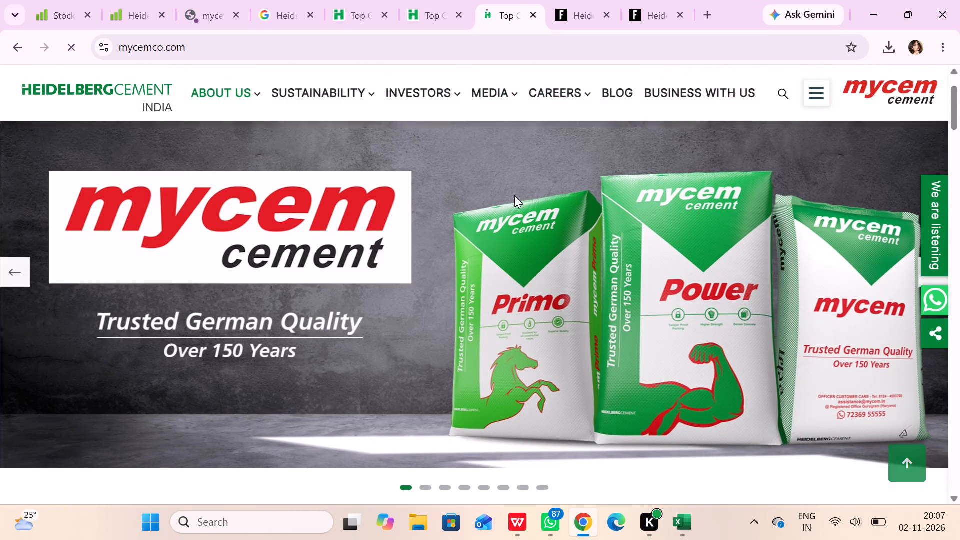
{"action": "scroll", "coordinate": [514, 195], "scroll_direction": "down", "scroll_amount": 2}
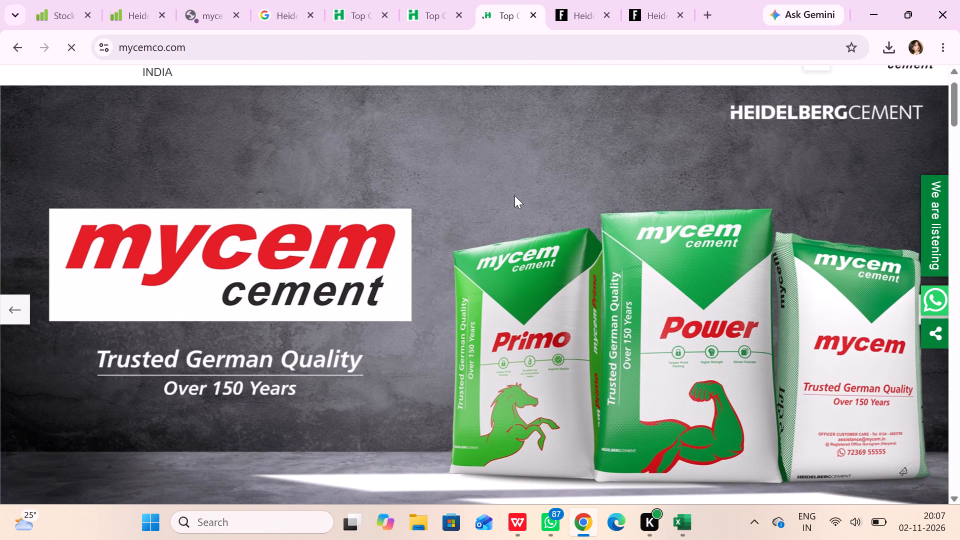
{"action": "scroll", "coordinate": [514, 195], "scroll_direction": "down", "scroll_amount": 10}
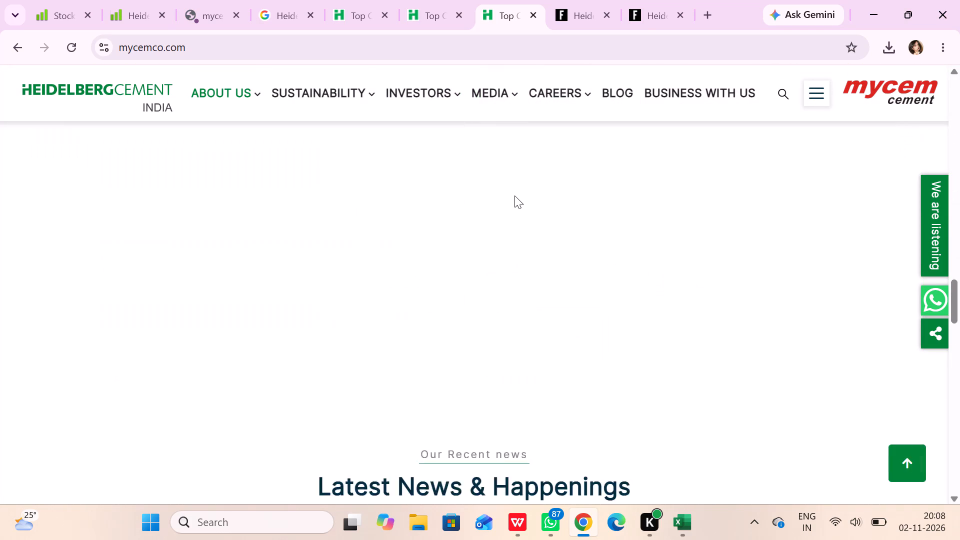
{"action": "scroll", "coordinate": [514, 195], "scroll_direction": "up", "scroll_amount": 6}
{"action": "scroll", "coordinate": [514, 195], "scroll_direction": "down", "scroll_amount": 2}
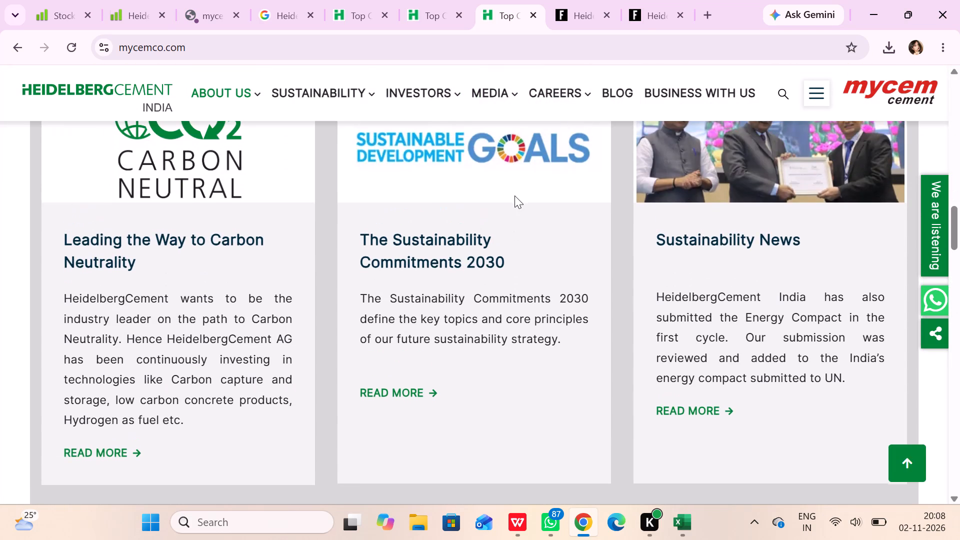
{"action": "scroll", "coordinate": [514, 195], "scroll_direction": "down", "scroll_amount": 3}
{"action": "scroll", "coordinate": [514, 195], "scroll_direction": "up", "scroll_amount": 1}
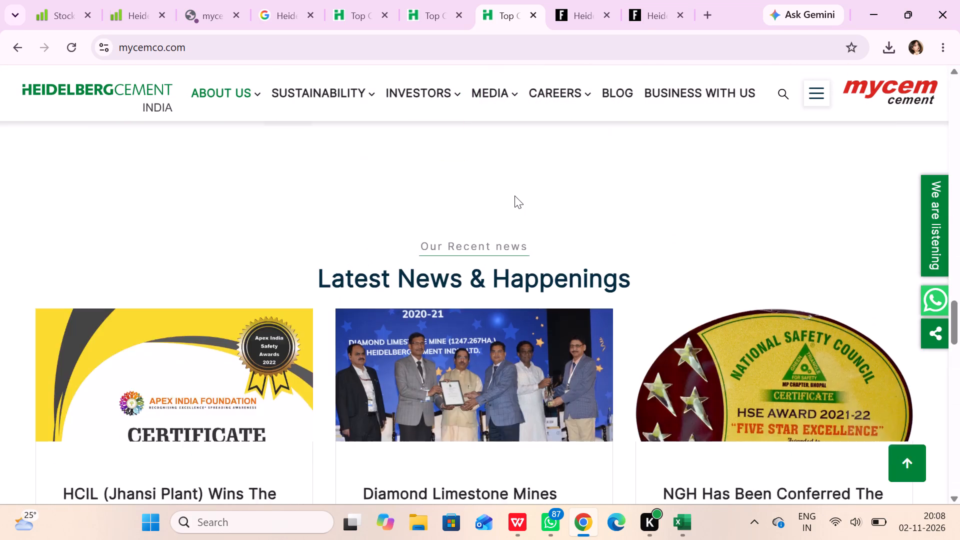
{"action": "scroll", "coordinate": [514, 195], "scroll_direction": "up", "scroll_amount": 1}
{"action": "scroll", "coordinate": [514, 195], "scroll_direction": "down", "scroll_amount": 3}
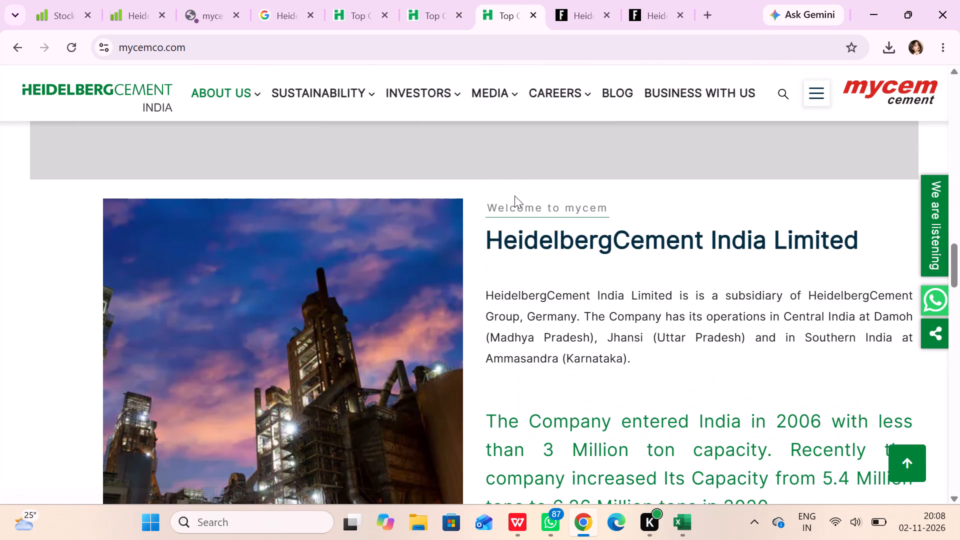
{"action": "scroll", "coordinate": [514, 195], "scroll_direction": "down", "scroll_amount": 4}
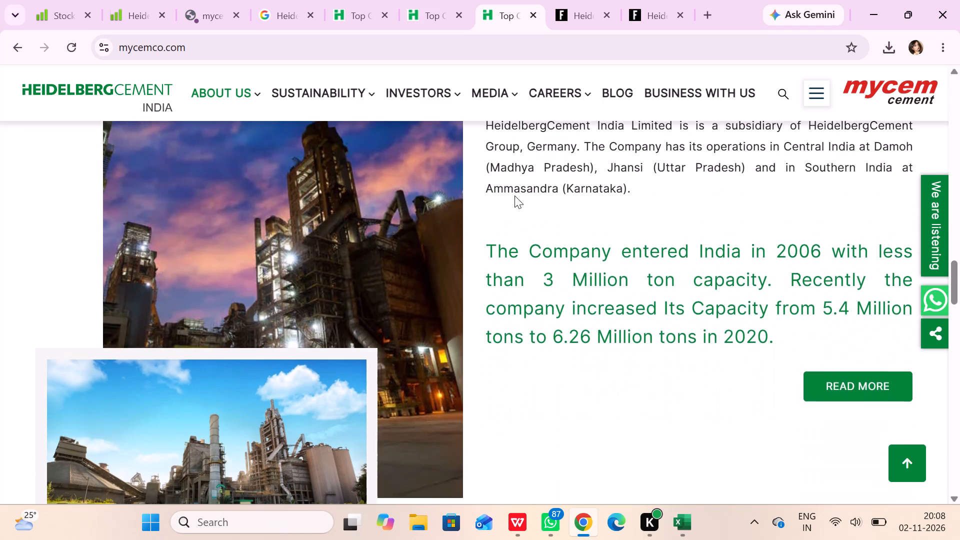
{"action": "scroll", "coordinate": [514, 195], "scroll_direction": "down", "scroll_amount": 1}
{"action": "scroll", "coordinate": [514, 195], "scroll_direction": "up", "scroll_amount": 1}
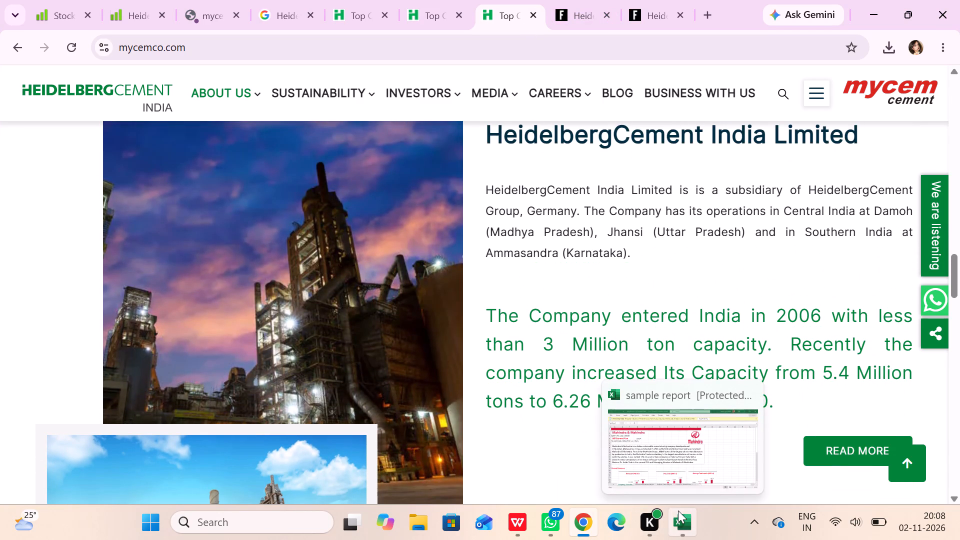
Replace all the description text in the Book1 text box in WPS Office with the About text copied from Screener.
{"action": "left_click", "coordinate": [513, 527]}
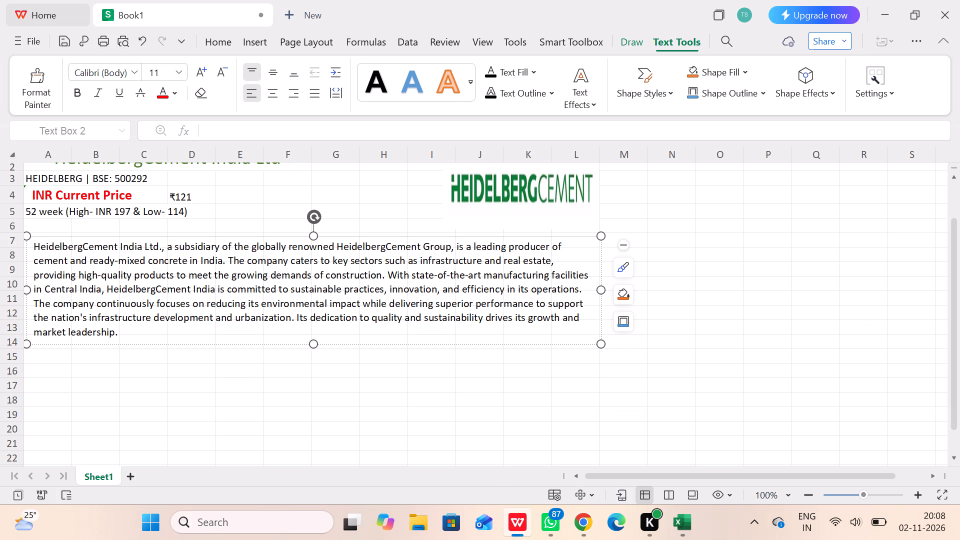
{"action": "left_click_drag", "start_coordinate": [139, 333], "coordinate": [40, 259]}
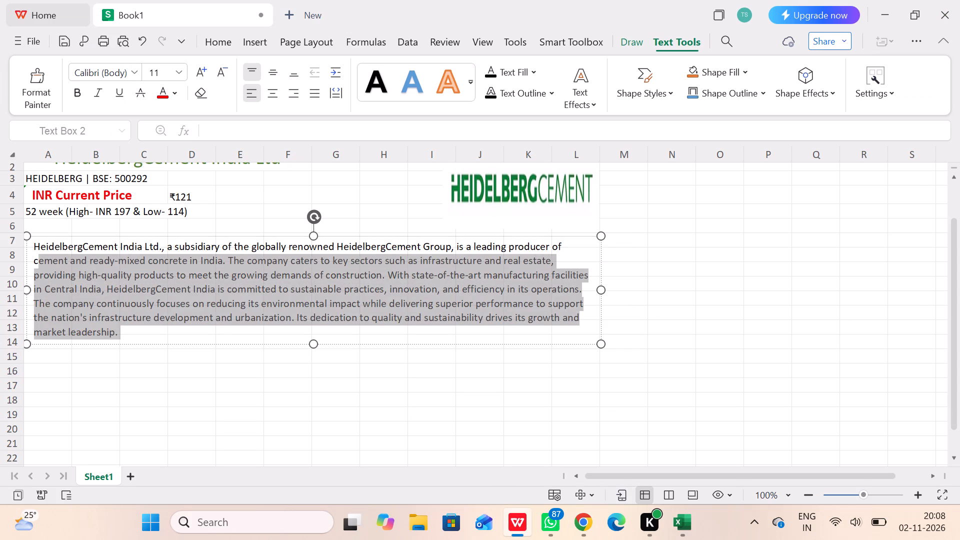
{"action": "left_click_drag", "start_coordinate": [40, 259], "coordinate": [35, 242]}
{"action": "right_click", "coordinate": [55, 258]}
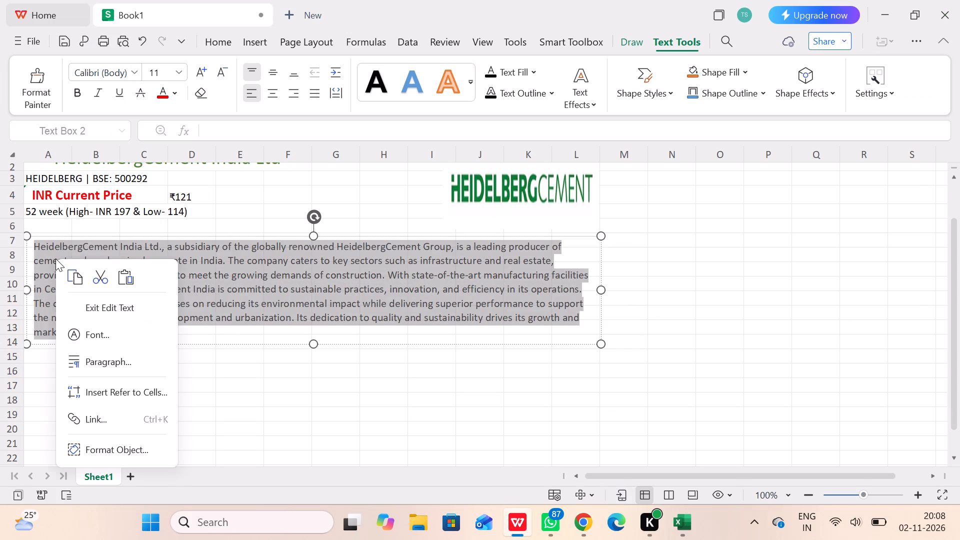
{"action": "left_click", "coordinate": [124, 275]}
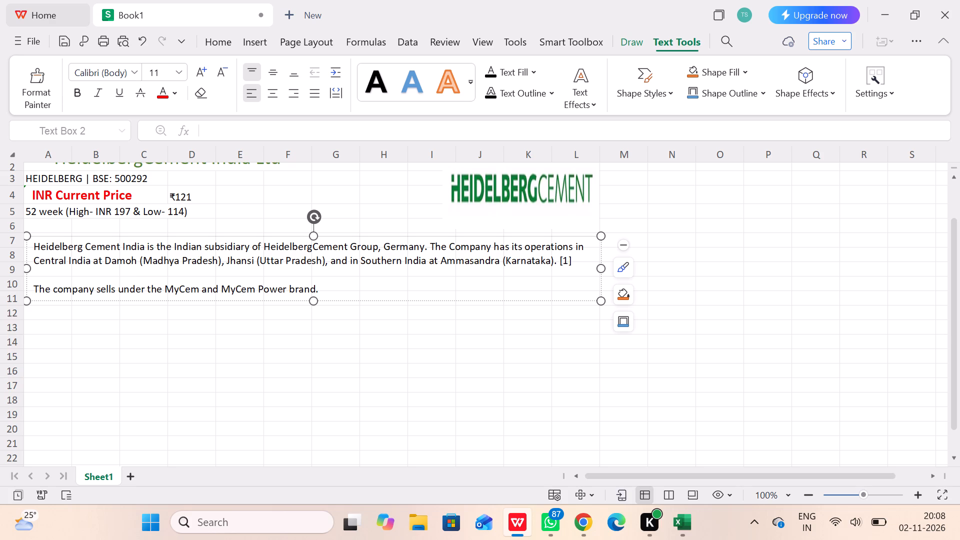
Review the company introduction on mycemco.com and compare it with the Mahindra description in the Excel sample report.
{"action": "left_click", "coordinate": [598, 525]}
{"action": "scroll", "coordinate": [720, 279], "scroll_direction": "up", "scroll_amount": 1}
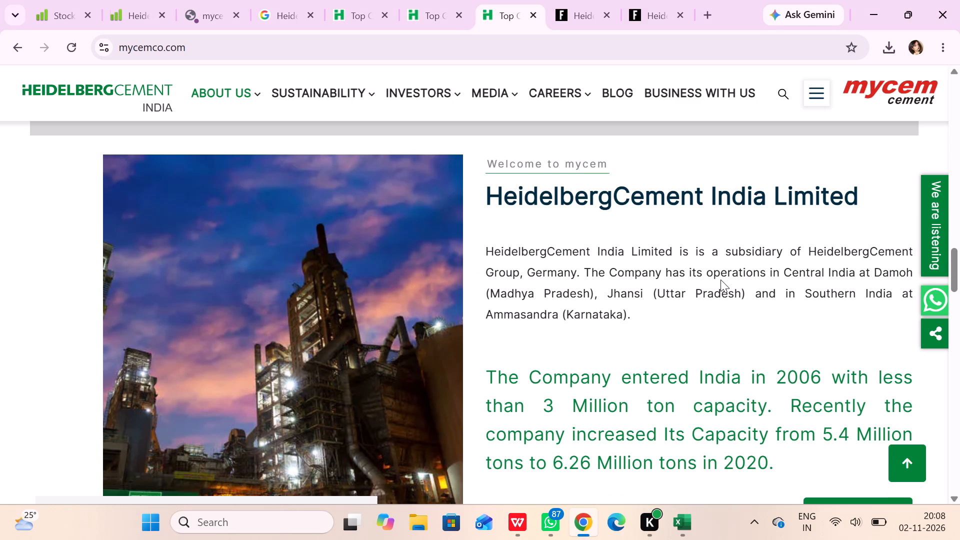
{"action": "scroll", "coordinate": [720, 279], "scroll_direction": "up", "scroll_amount": 2}
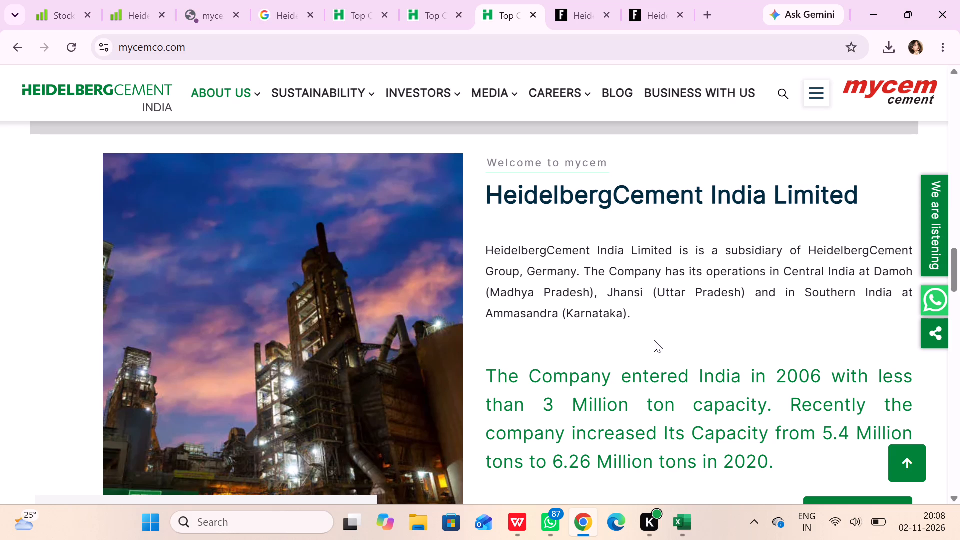
{"action": "scroll", "coordinate": [654, 340], "scroll_direction": "down", "scroll_amount": 1}
{"action": "left_click", "coordinate": [668, 512]}
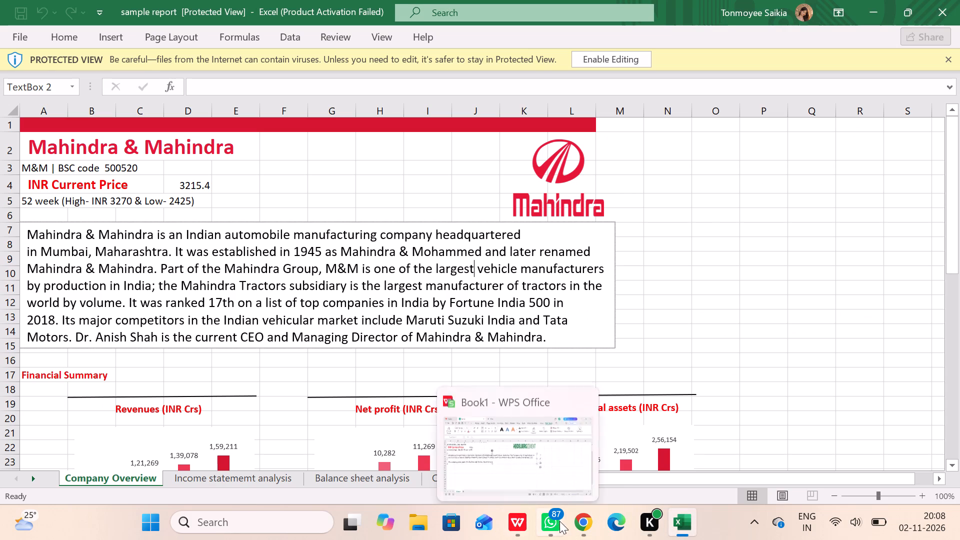
Switch to WPS Office and undo the replacement of the description in the Book1 text box with the Screener text.
{"action": "left_click", "coordinate": [519, 526]}
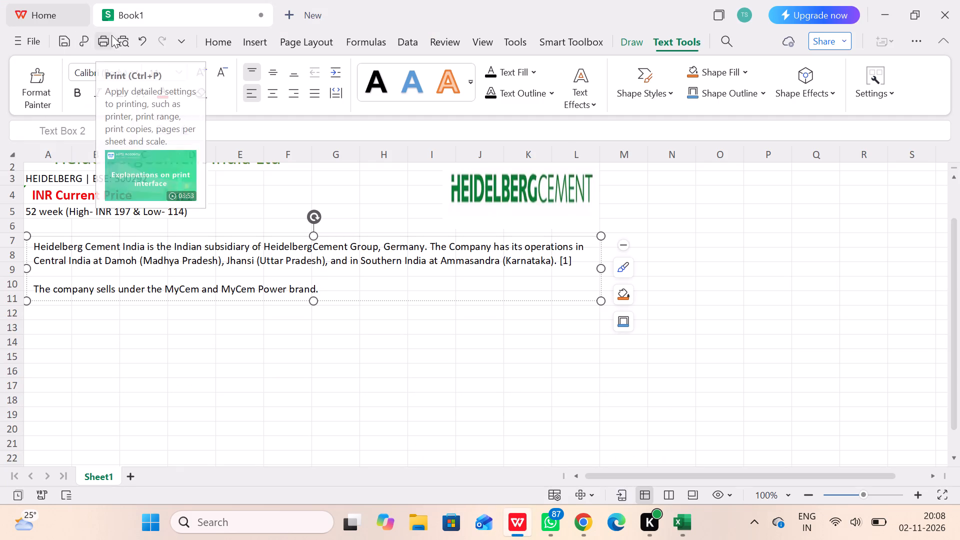
{"action": "left_click", "coordinate": [137, 40]}
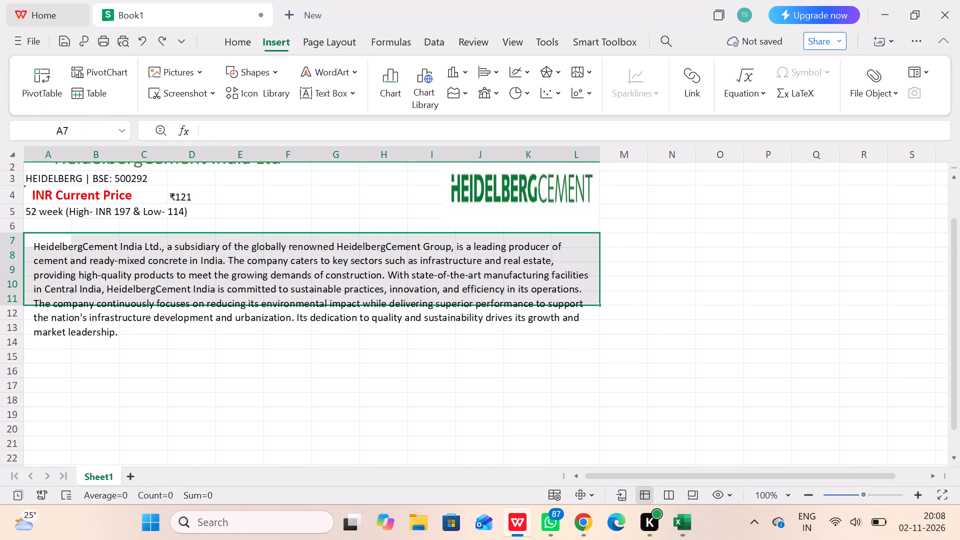
{"action": "left_click", "coordinate": [236, 324]}
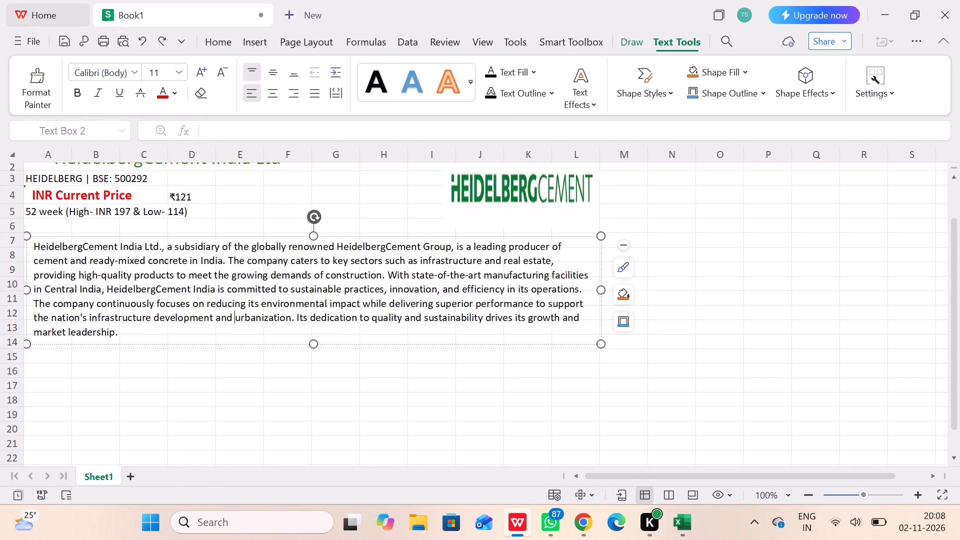
{"action": "left_click", "coordinate": [215, 334]}
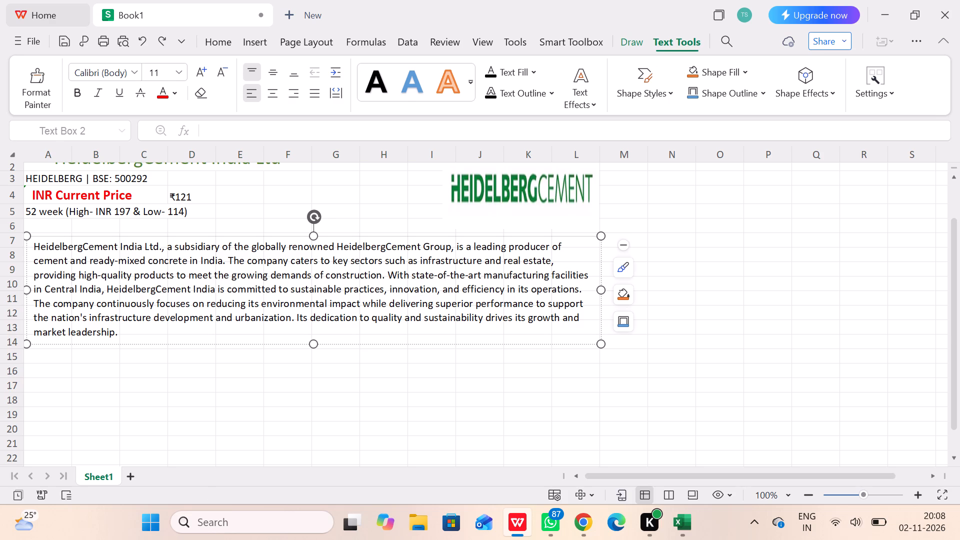
{"action": "left_click", "coordinate": [264, 396]}
{"action": "left_click", "coordinate": [336, 303]}
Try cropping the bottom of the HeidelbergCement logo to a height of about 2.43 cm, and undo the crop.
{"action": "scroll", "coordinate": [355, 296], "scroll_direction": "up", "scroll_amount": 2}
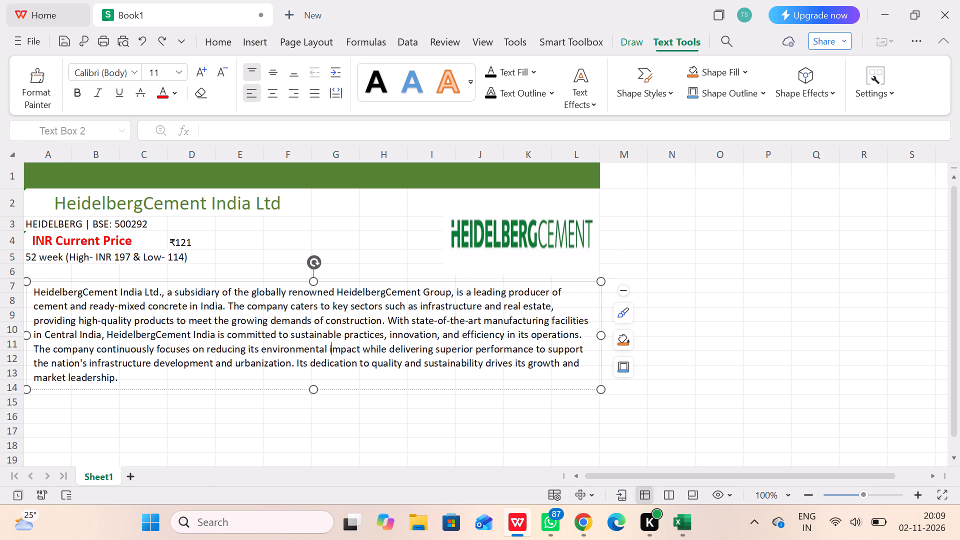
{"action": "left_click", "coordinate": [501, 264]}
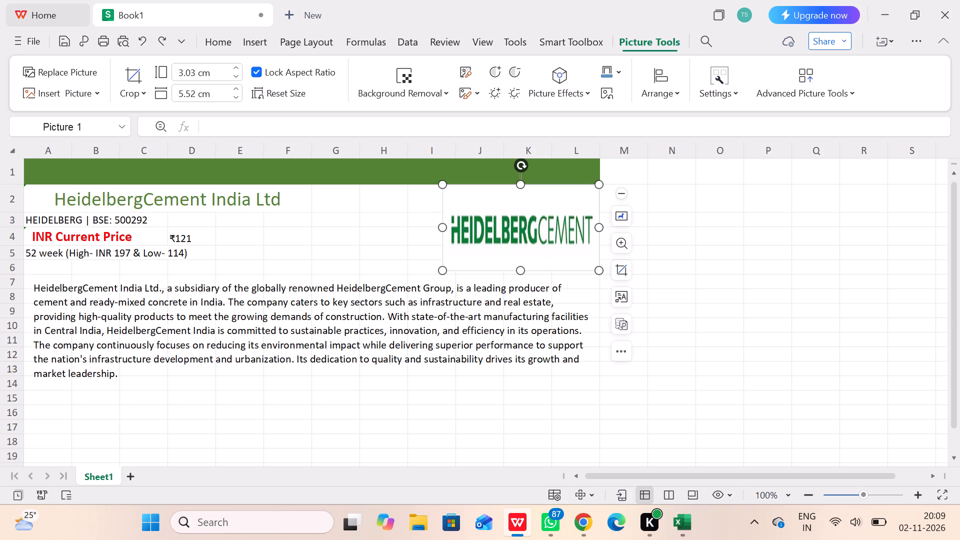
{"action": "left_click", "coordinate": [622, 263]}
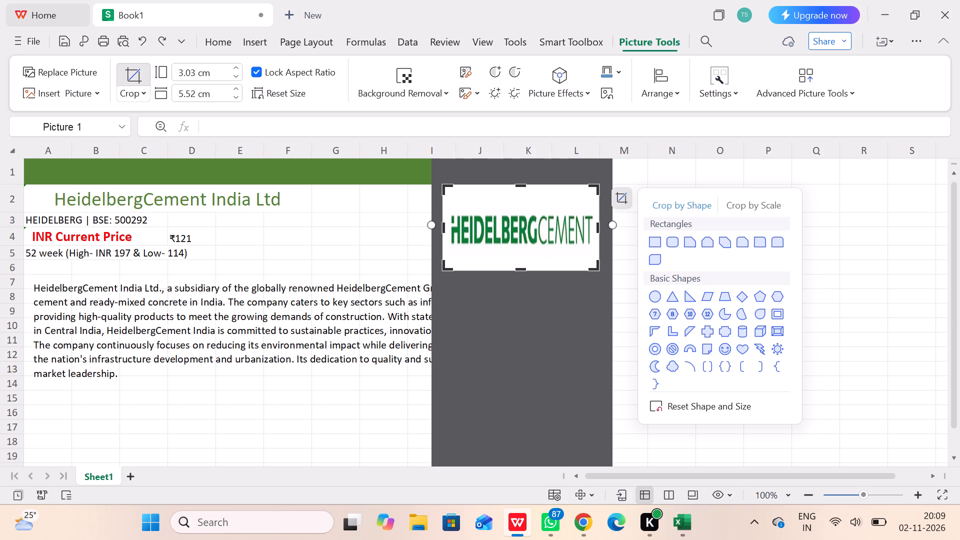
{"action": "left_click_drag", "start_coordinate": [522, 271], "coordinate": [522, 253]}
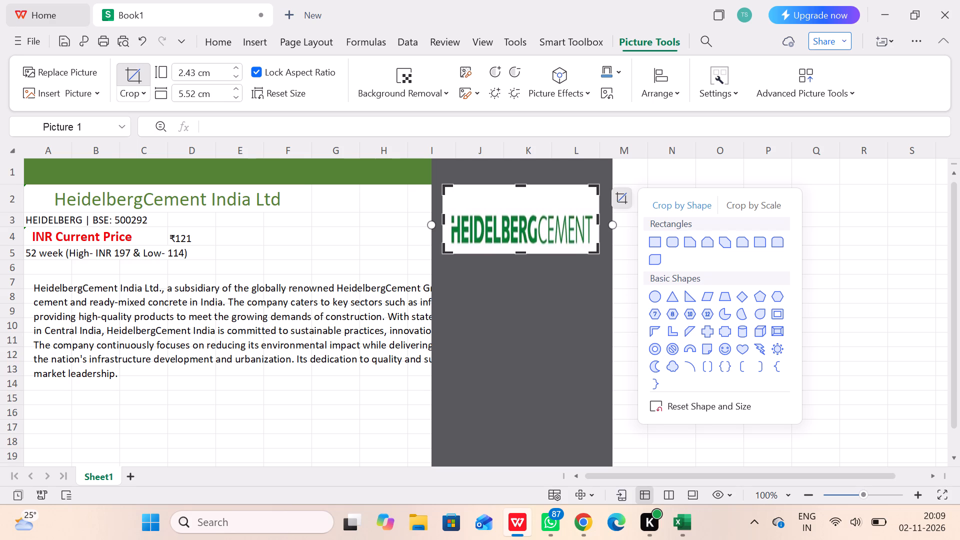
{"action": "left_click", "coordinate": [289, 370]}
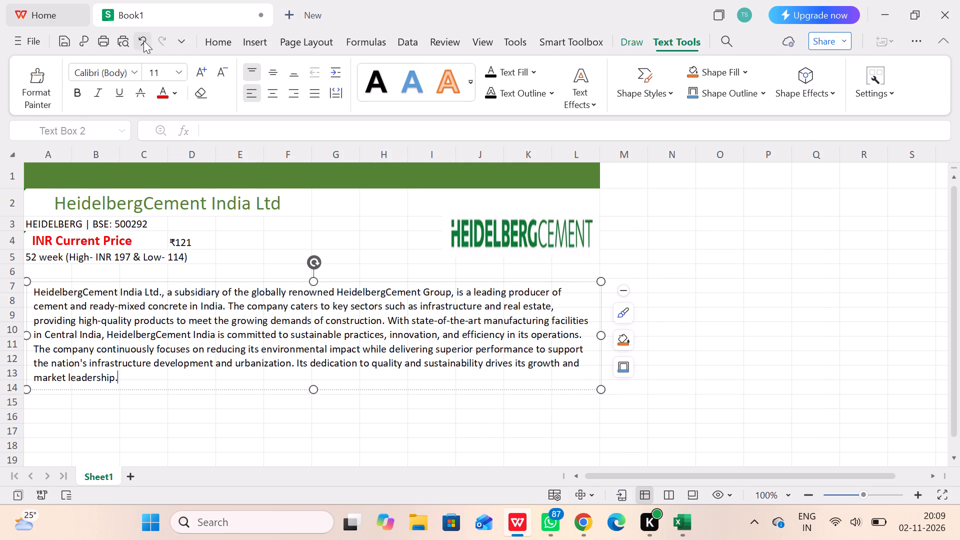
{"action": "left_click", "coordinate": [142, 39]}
Glance at the Excel sample report, and in Book1 crop the HeidelbergCement logo's top and bottom to about 2.1 cm high.
{"action": "left_click", "coordinate": [690, 520]}
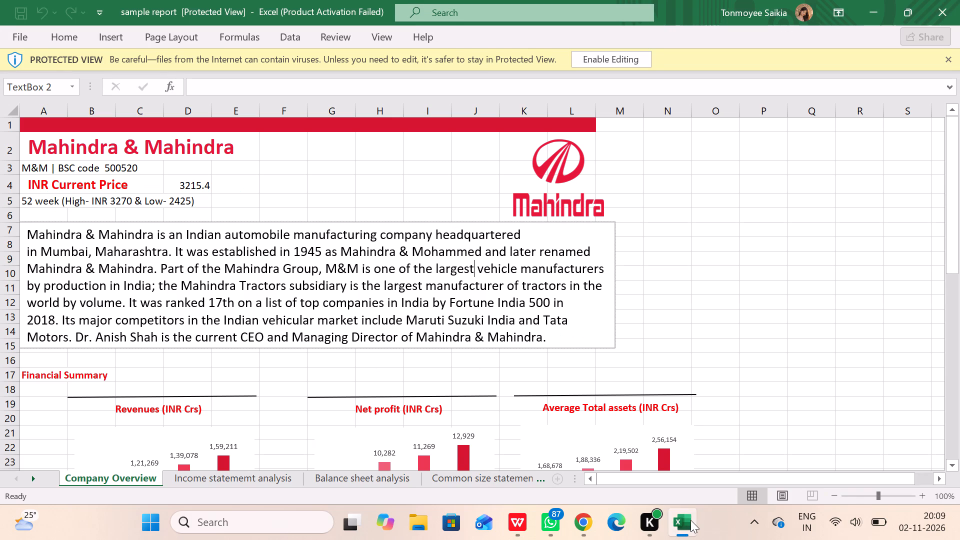
{"action": "left_click", "coordinate": [527, 516]}
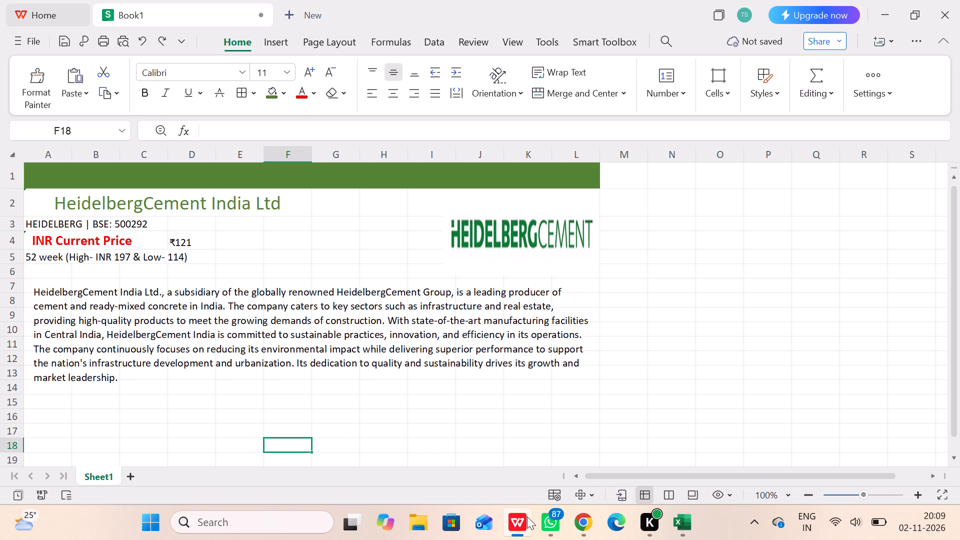
{"action": "left_click", "coordinate": [537, 255]}
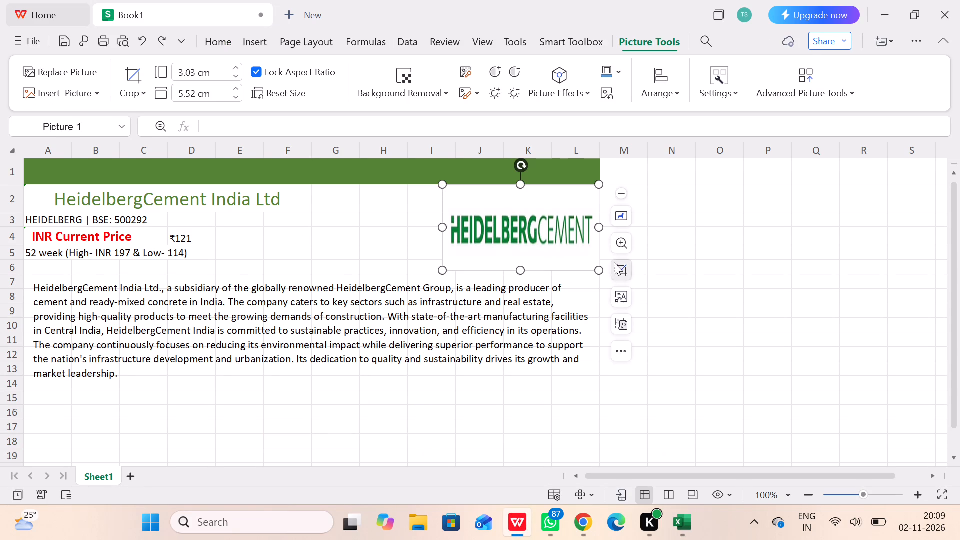
{"action": "left_click", "coordinate": [615, 262]}
{"action": "left_click_drag", "start_coordinate": [523, 268], "coordinate": [524, 258]}
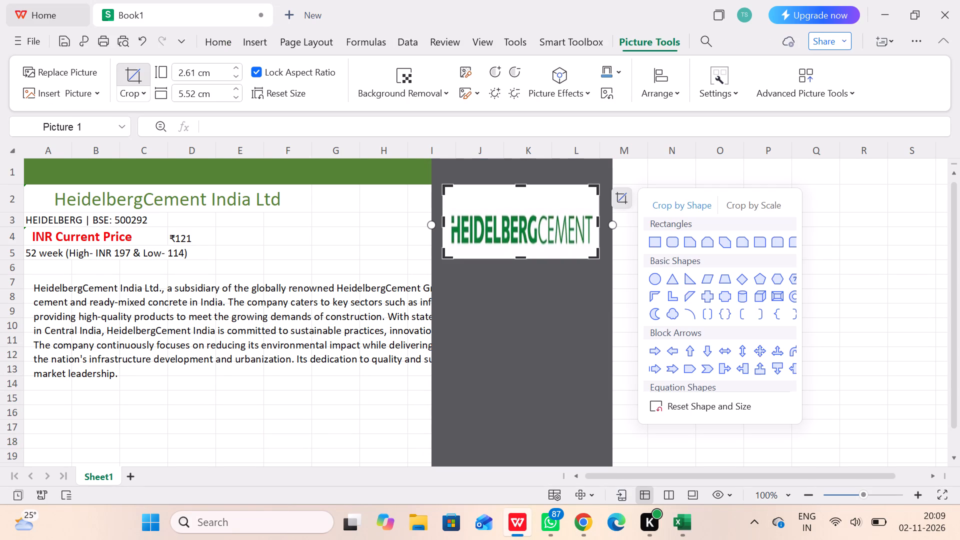
{"action": "left_click_drag", "start_coordinate": [523, 188], "coordinate": [523, 200]}
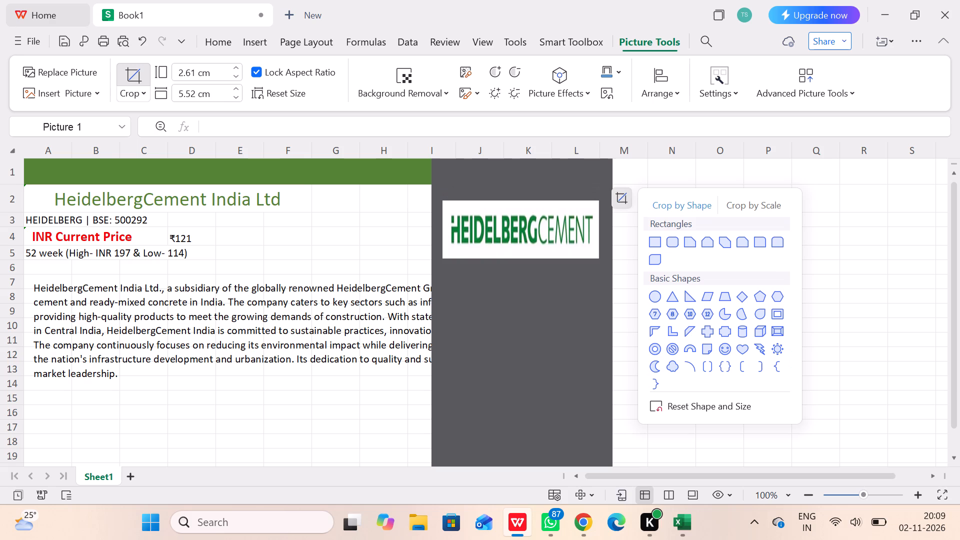
{"action": "left_click_drag", "start_coordinate": [523, 200], "coordinate": [525, 198]}
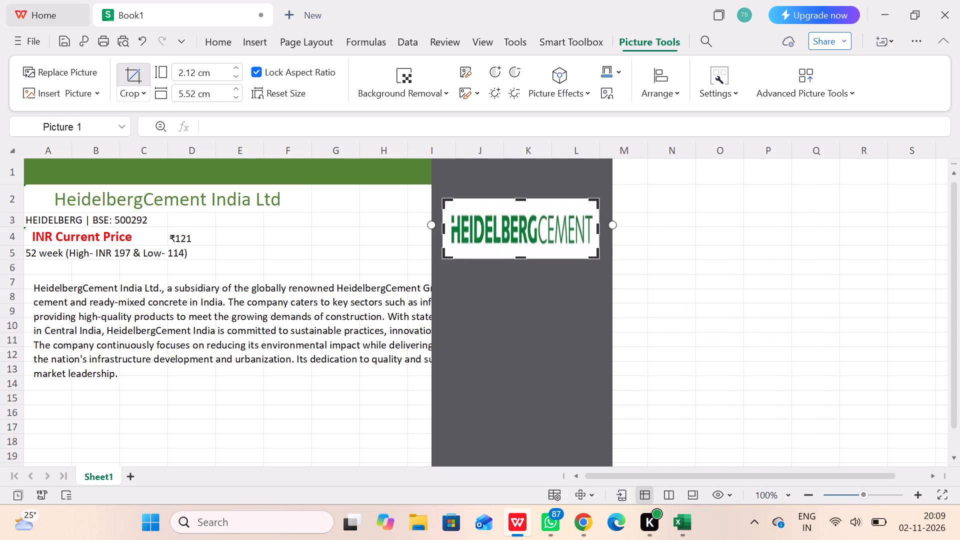
{"action": "left_click", "coordinate": [525, 198]}
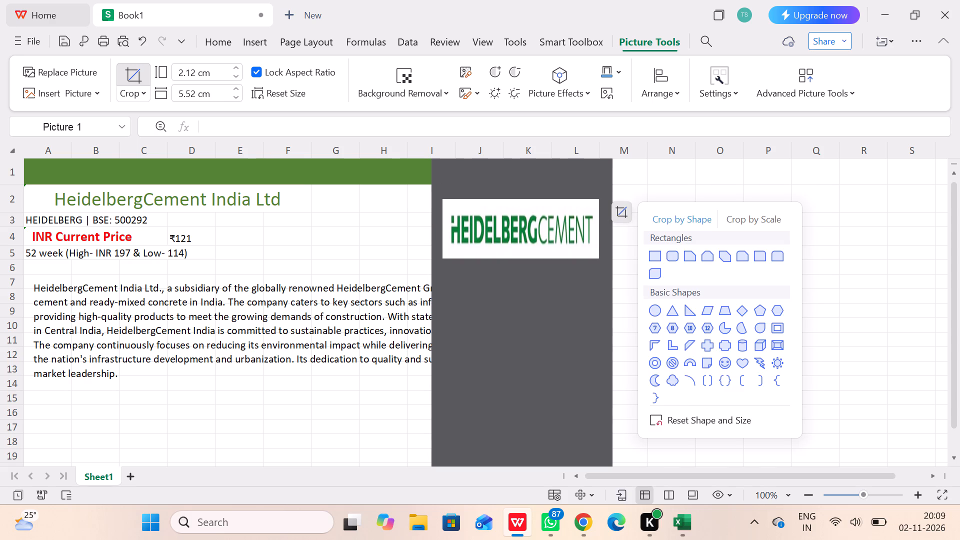
{"action": "left_click", "coordinate": [698, 190]}
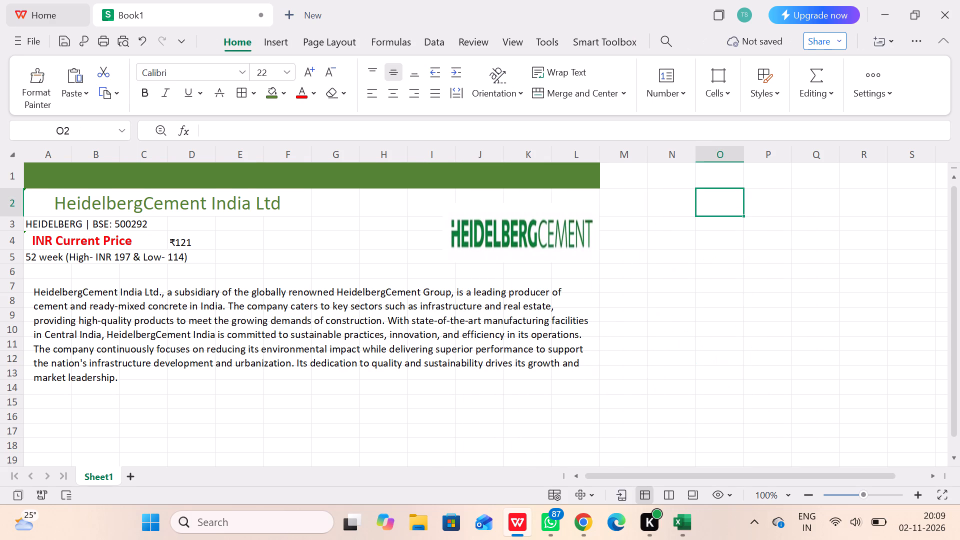
Stretch the cropped HeidelbergCement logo to about 2.94 cm high and 6.73 cm wide, extending it vertically and toward the company name.
{"action": "left_click", "coordinate": [505, 245]}
{"action": "left_click_drag", "start_coordinate": [523, 259], "coordinate": [523, 261]}
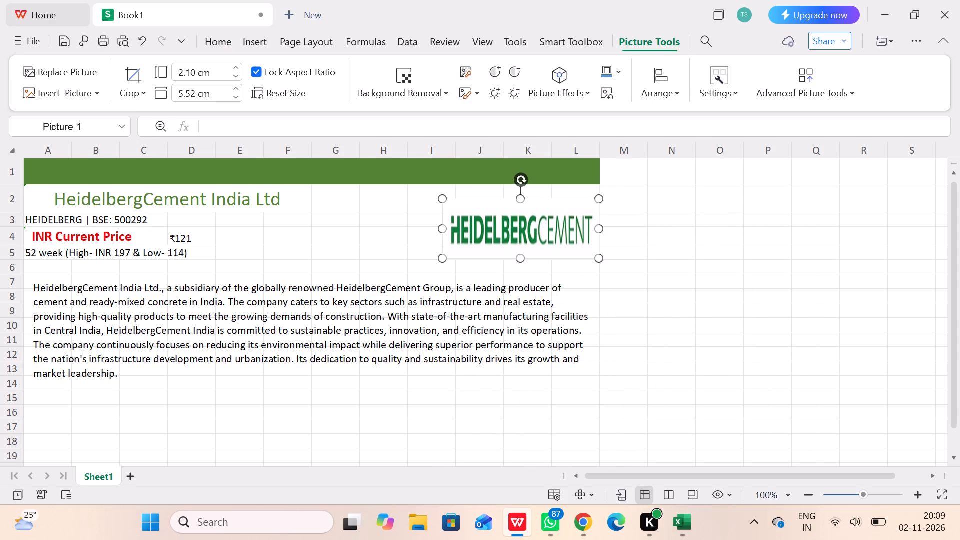
{"action": "left_click_drag", "start_coordinate": [523, 261], "coordinate": [522, 270]}
{"action": "left_click_drag", "start_coordinate": [521, 197], "coordinate": [521, 184]}
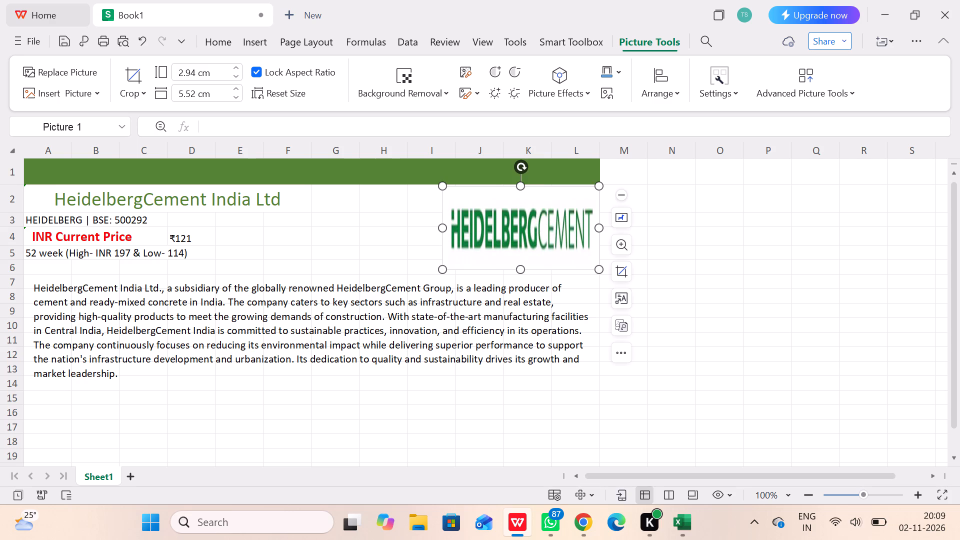
{"action": "left_click_drag", "start_coordinate": [443, 227], "coordinate": [416, 227]}
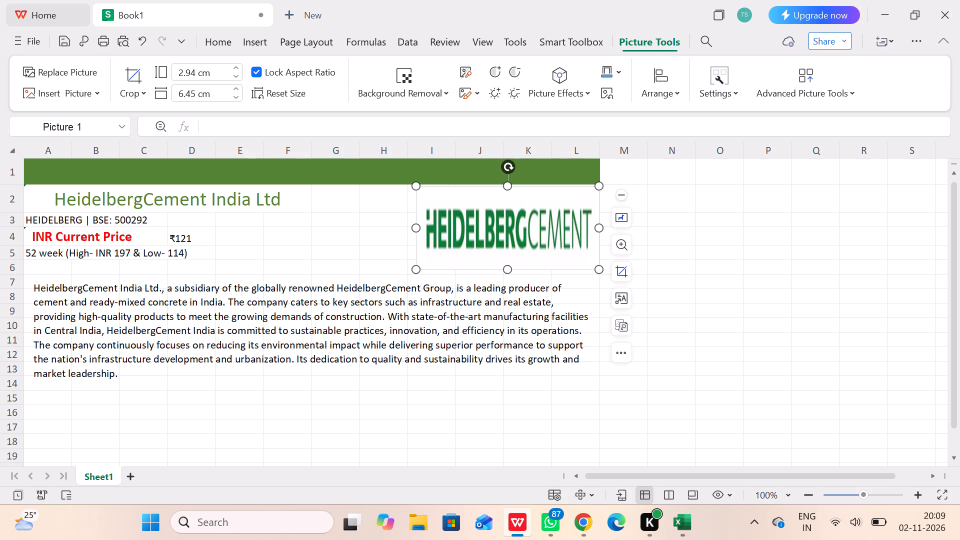
{"action": "left_click_drag", "start_coordinate": [419, 230], "coordinate": [413, 229]}
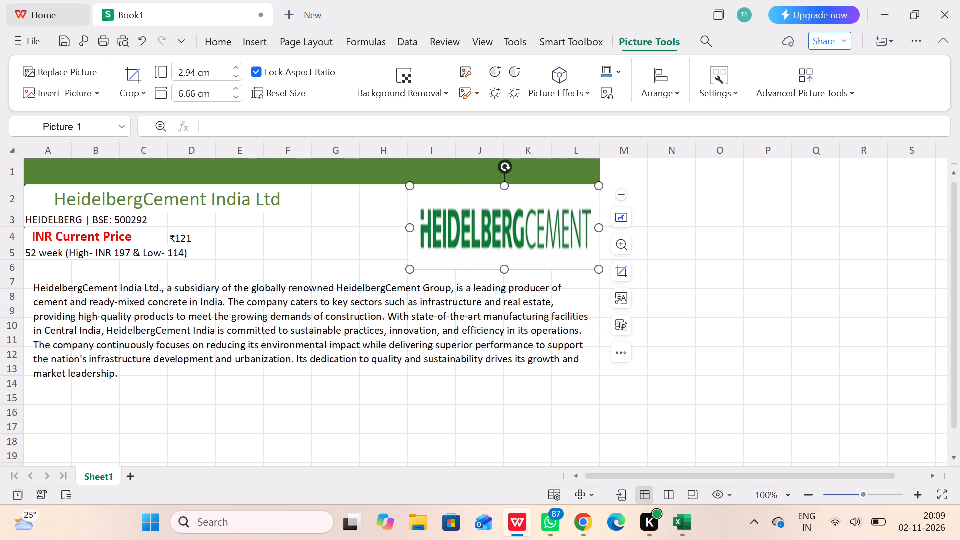
{"action": "left_click", "coordinate": [799, 219]}
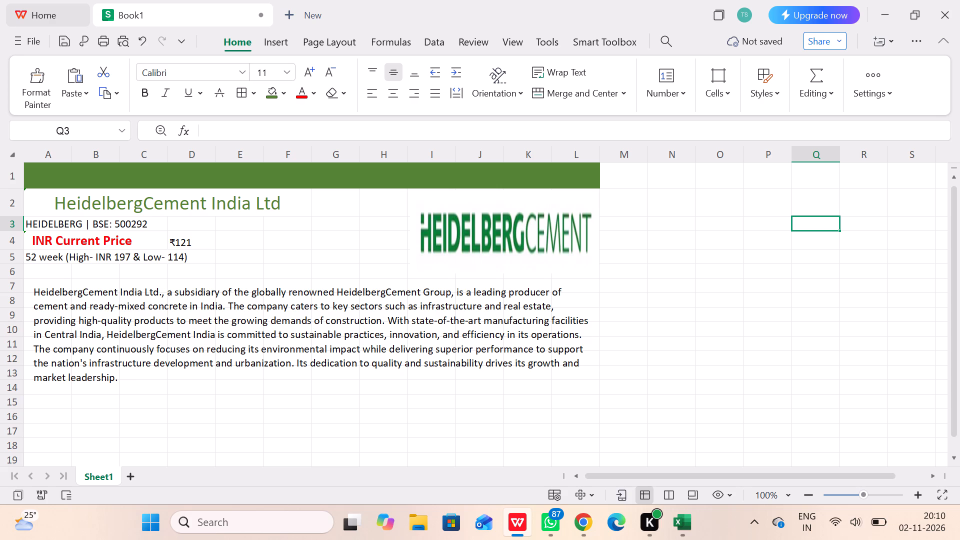
{"action": "left_click", "coordinate": [567, 347]}
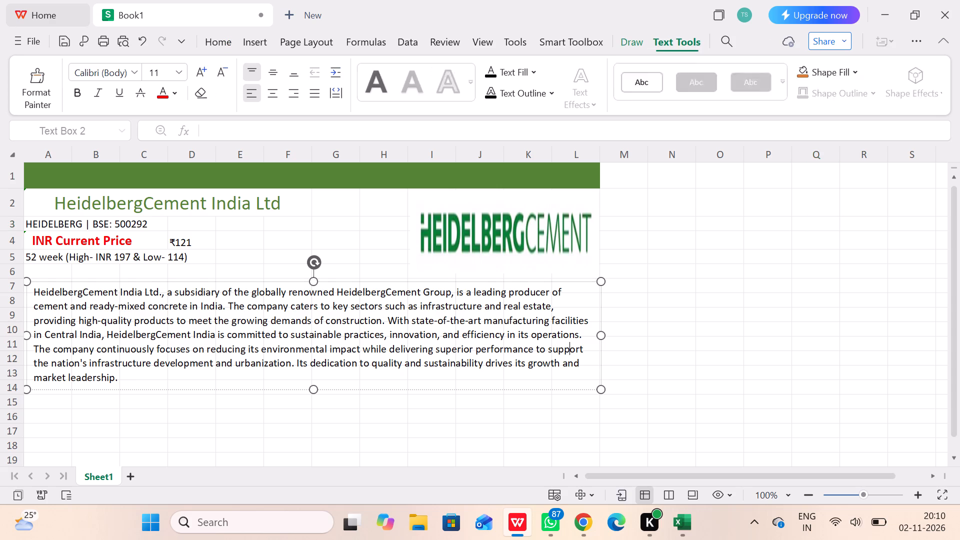
{"action": "left_click", "coordinate": [694, 234]}
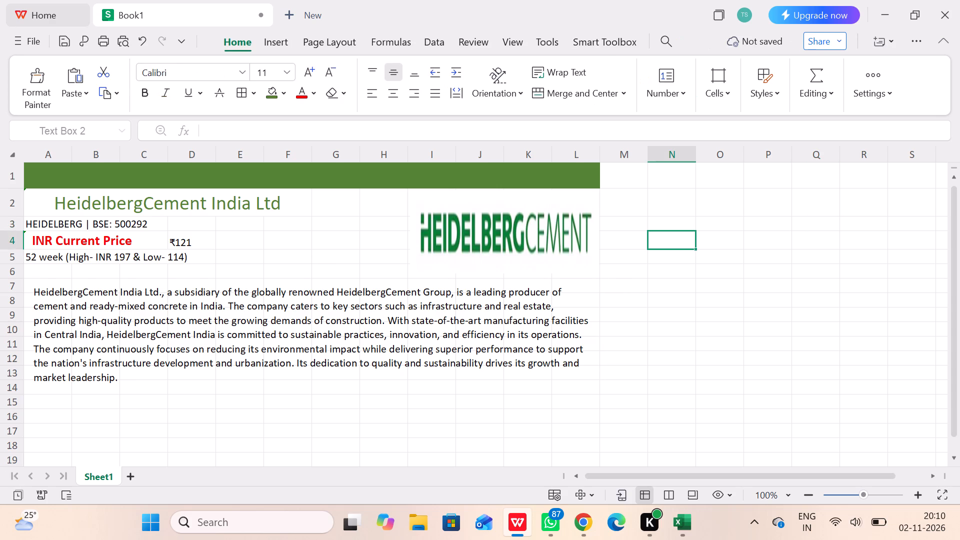
{"action": "left_click", "coordinate": [498, 239]}
{"action": "left_click", "coordinate": [409, 229]}
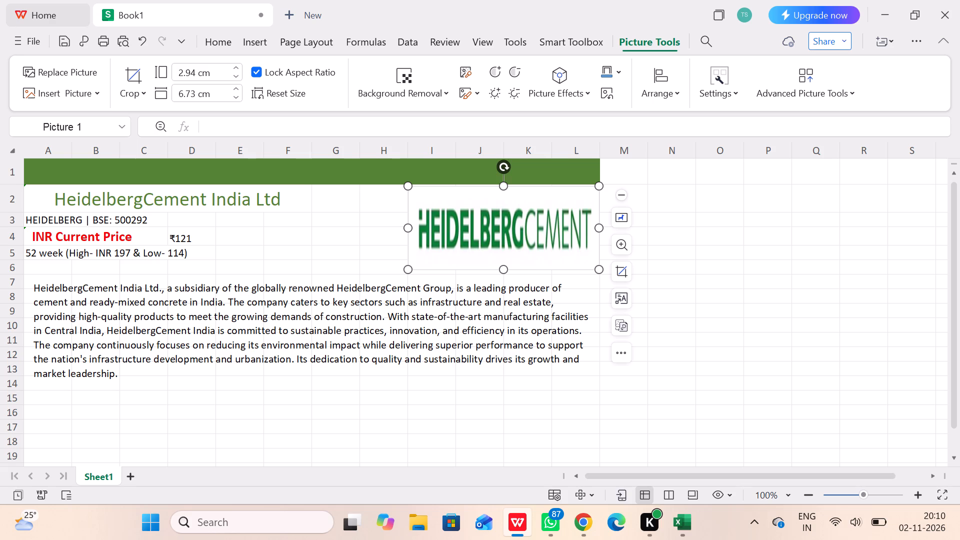
Glance at the Excel sample report and examine the mycemco.com homepage in Chrome for HeidelbergCement India company information.
{"action": "left_click", "coordinate": [675, 520]}
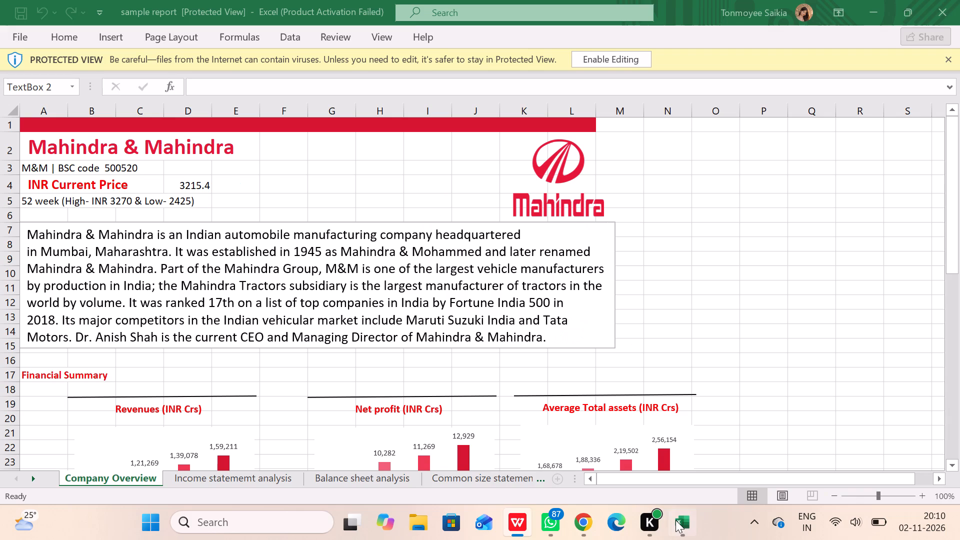
{"action": "left_click", "coordinate": [580, 524]}
{"action": "scroll", "coordinate": [348, 304], "scroll_direction": "up", "scroll_amount": 2}
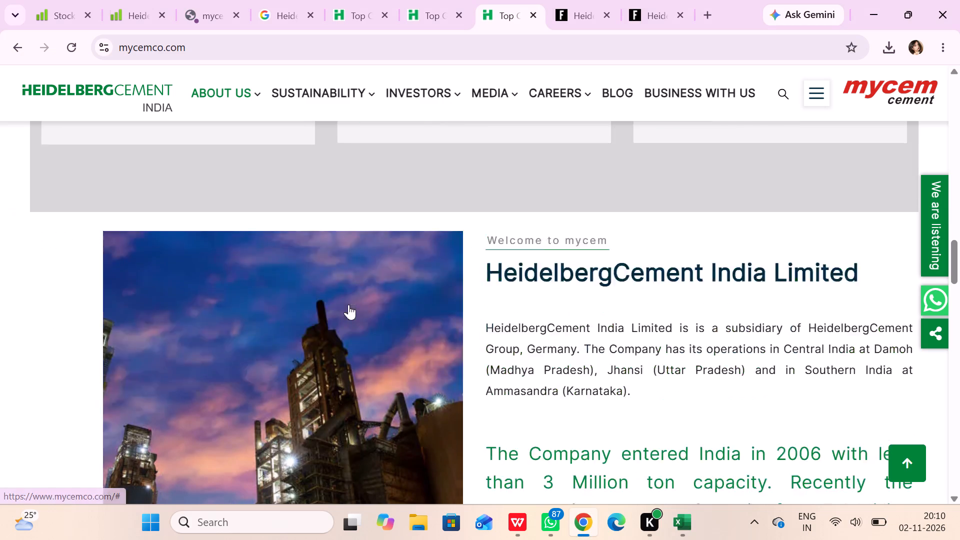
{"action": "scroll", "coordinate": [348, 304], "scroll_direction": "up", "scroll_amount": 8}
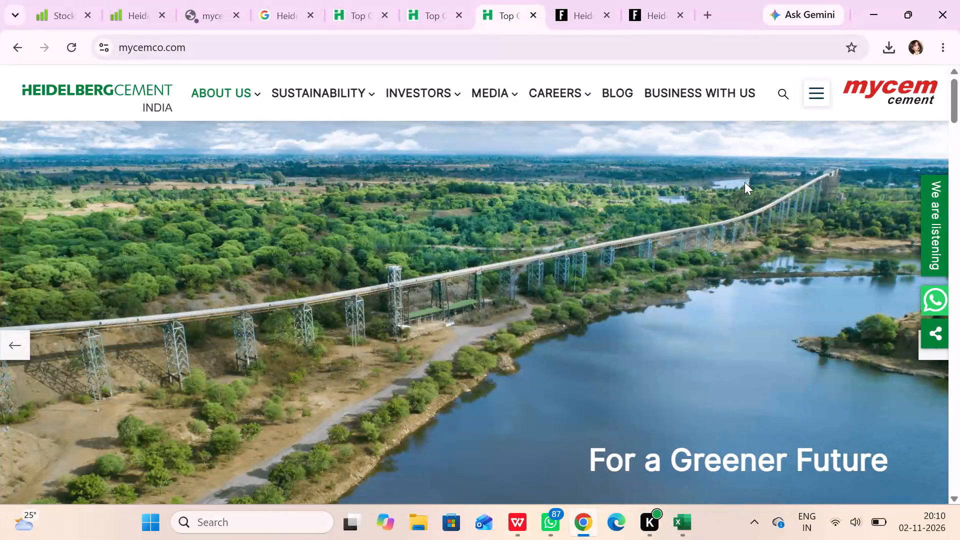
{"action": "scroll", "coordinate": [520, 263], "scroll_direction": "down", "scroll_amount": 1}
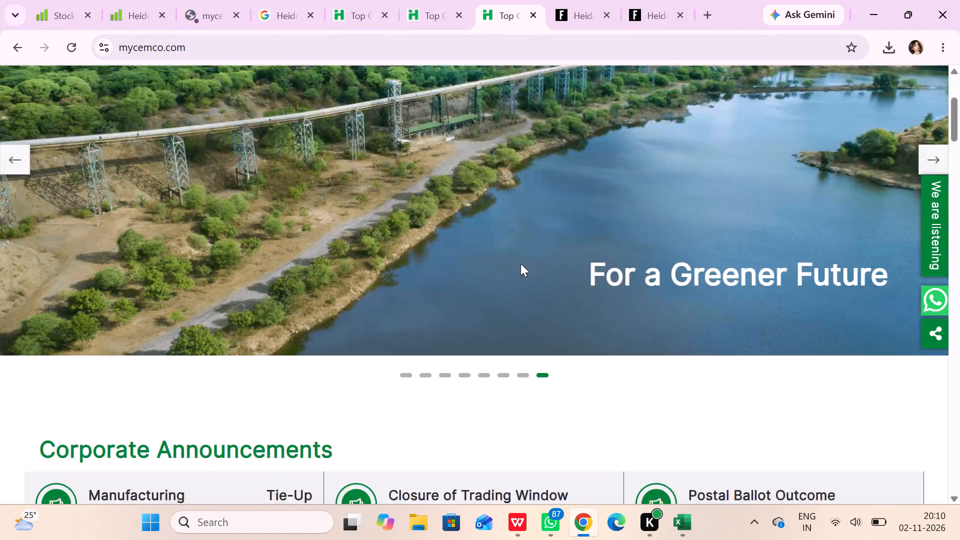
{"action": "scroll", "coordinate": [520, 263], "scroll_direction": "down", "scroll_amount": 5}
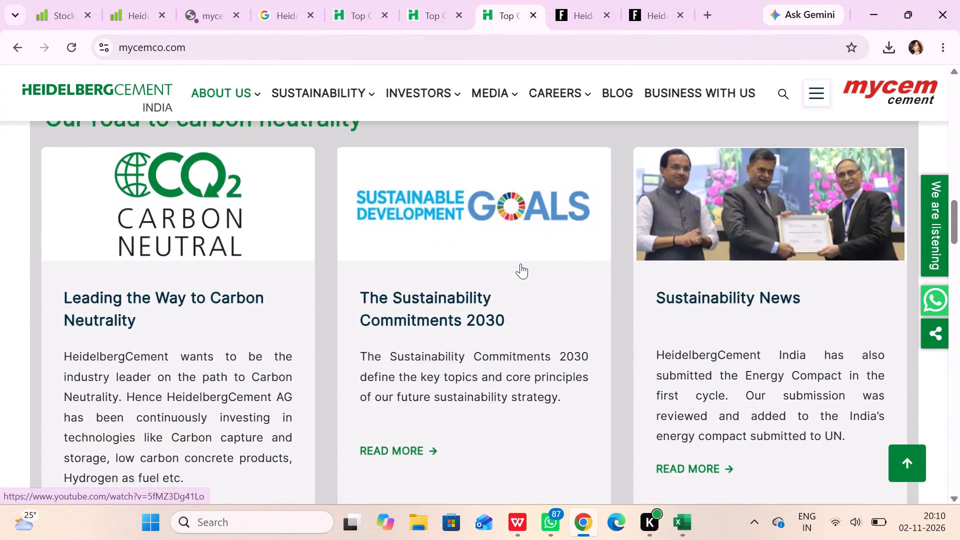
{"action": "scroll", "coordinate": [520, 263], "scroll_direction": "down", "scroll_amount": 4}
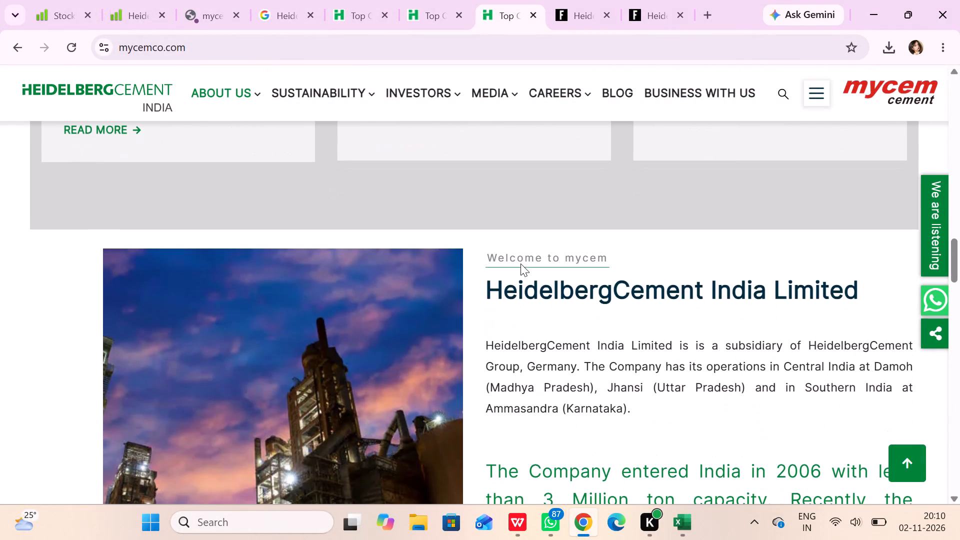
{"action": "scroll", "coordinate": [520, 263], "scroll_direction": "down", "scroll_amount": 3}
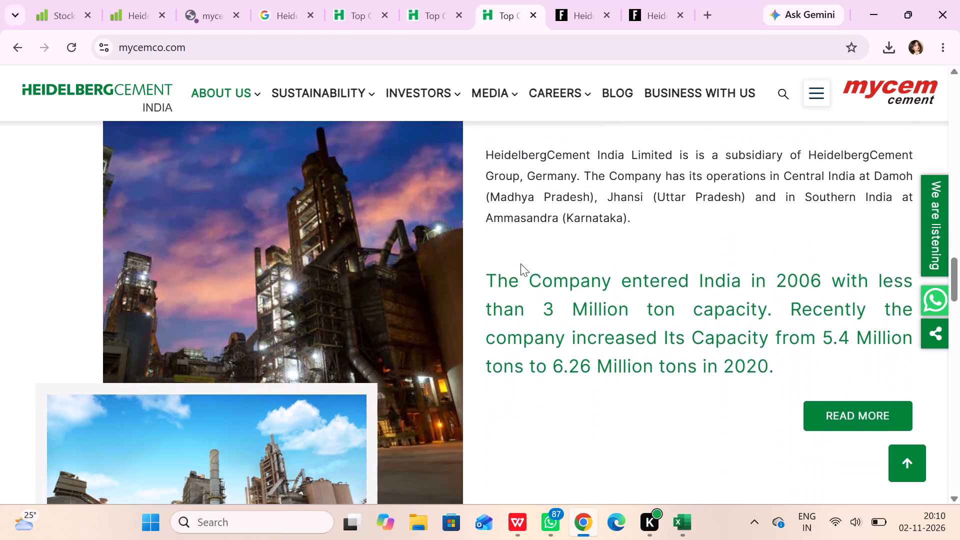
{"action": "scroll", "coordinate": [520, 263], "scroll_direction": "down", "scroll_amount": 2}
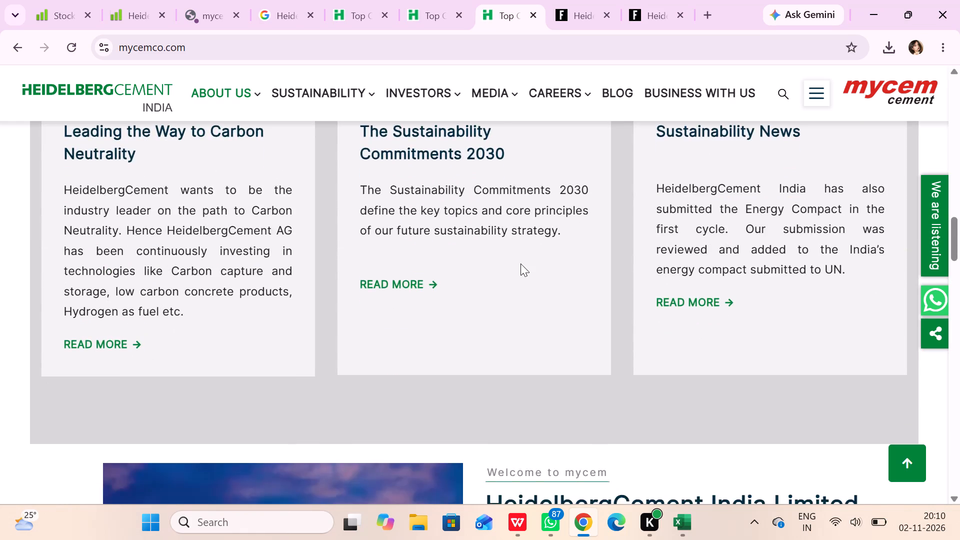
{"action": "scroll", "coordinate": [520, 263], "scroll_direction": "down", "scroll_amount": 3}
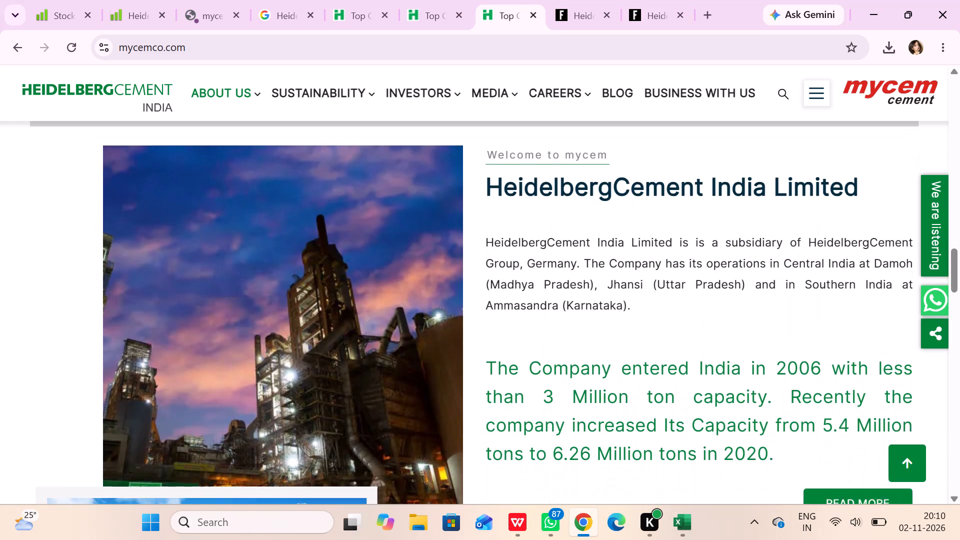
Open the full About Us page from the mycemco.com homepage and examine the HeidelbergCement India company description.
{"action": "scroll", "coordinate": [520, 263], "scroll_direction": "down", "scroll_amount": 1}
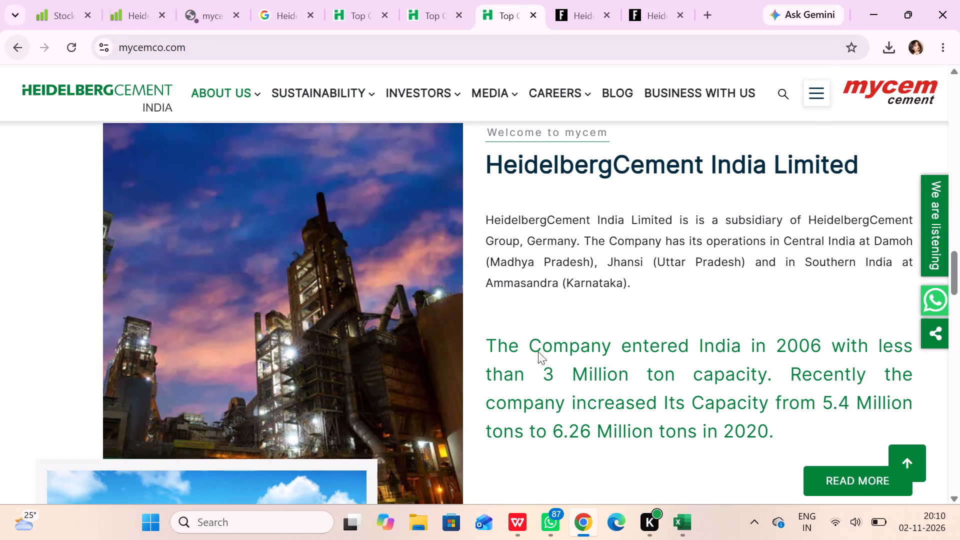
{"action": "scroll", "coordinate": [626, 348], "scroll_direction": "down", "scroll_amount": 2}
{"action": "left_click", "coordinate": [861, 349]}
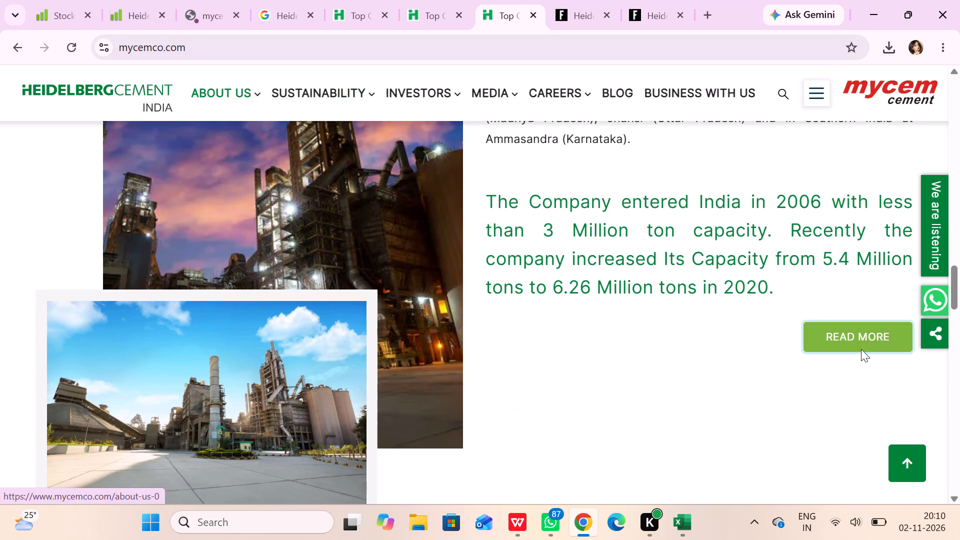
{"action": "scroll", "coordinate": [610, 247], "scroll_direction": "down", "scroll_amount": 2}
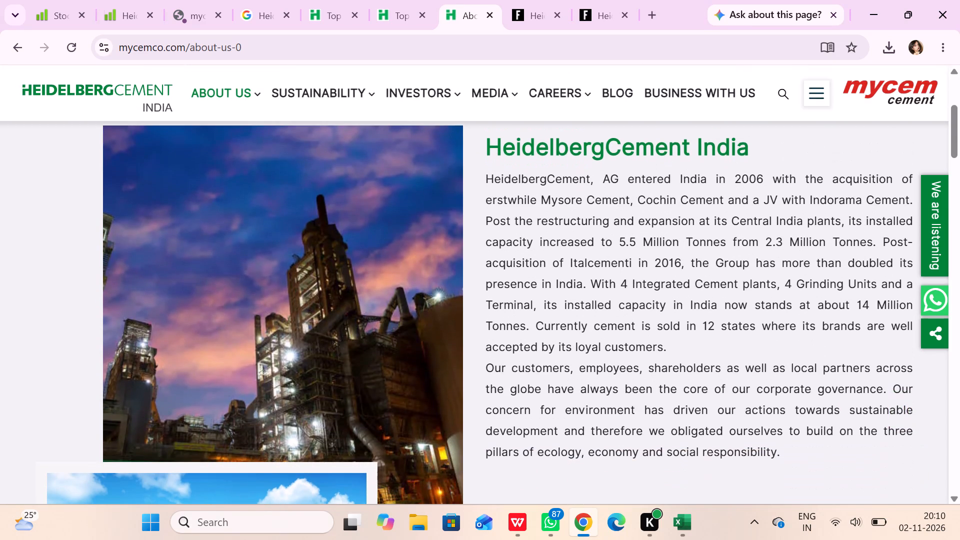
{"action": "scroll", "coordinate": [610, 247], "scroll_direction": "down", "scroll_amount": 4}
{"action": "scroll", "coordinate": [610, 247], "scroll_direction": "up", "scroll_amount": 2}
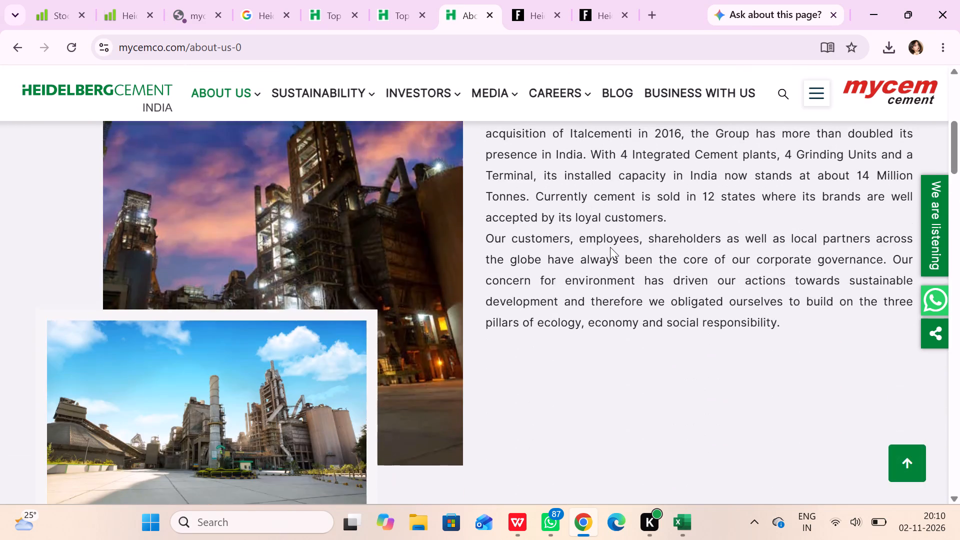
{"action": "scroll", "coordinate": [610, 247], "scroll_direction": "up", "scroll_amount": 1}
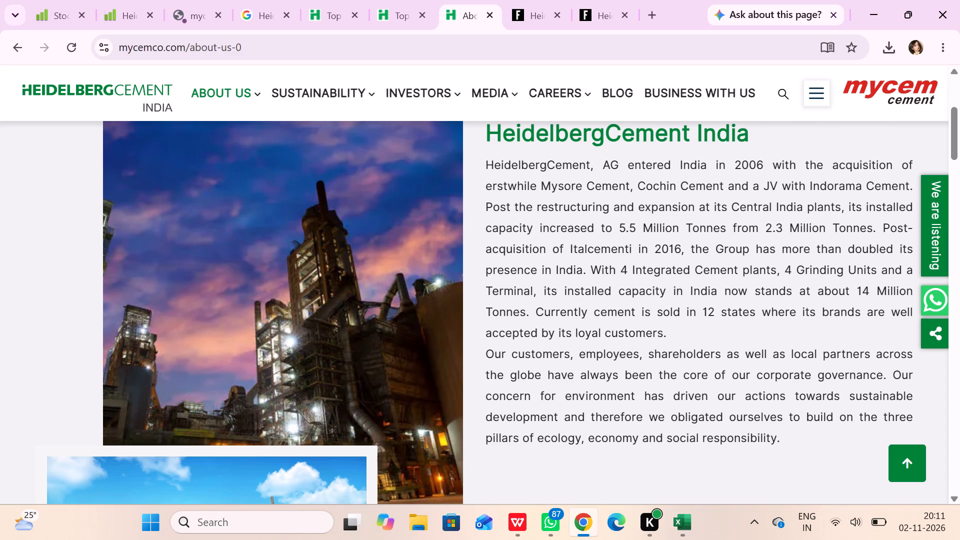
{"action": "scroll", "coordinate": [569, 276], "scroll_direction": "down", "scroll_amount": 4}
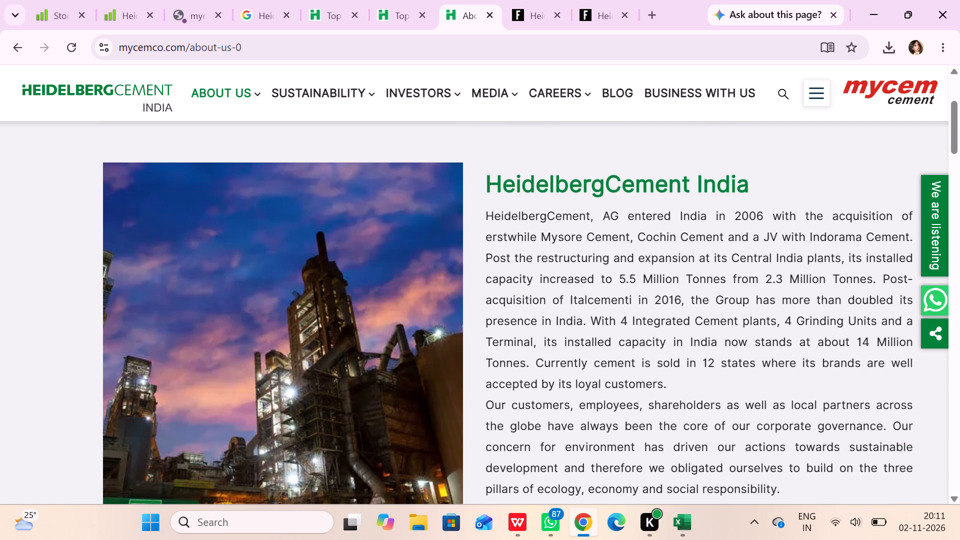
{"action": "scroll", "coordinate": [569, 276], "scroll_direction": "down", "scroll_amount": 1}
{"action": "scroll", "coordinate": [569, 276], "scroll_direction": "up", "scroll_amount": 1}
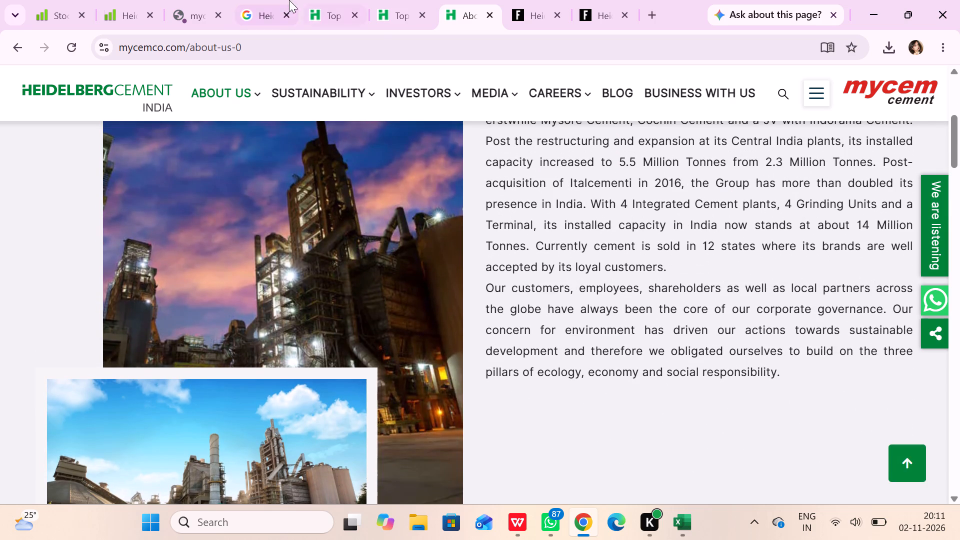
Return to the Google results and search for "heidelberg cement india ltd short name".
{"action": "left_click", "coordinate": [19, 41]}
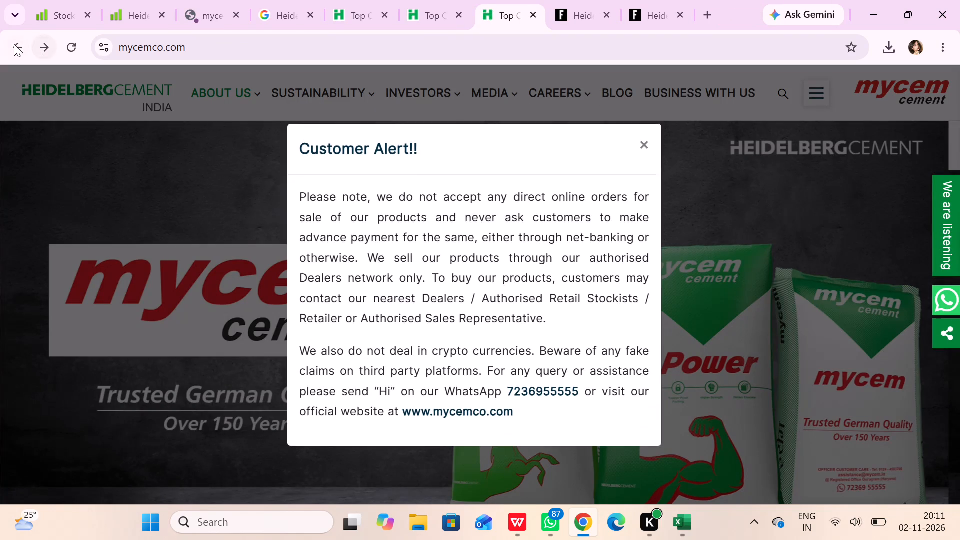
{"action": "left_click", "coordinate": [11, 44]}
{"action": "left_click", "coordinate": [423, 104]}
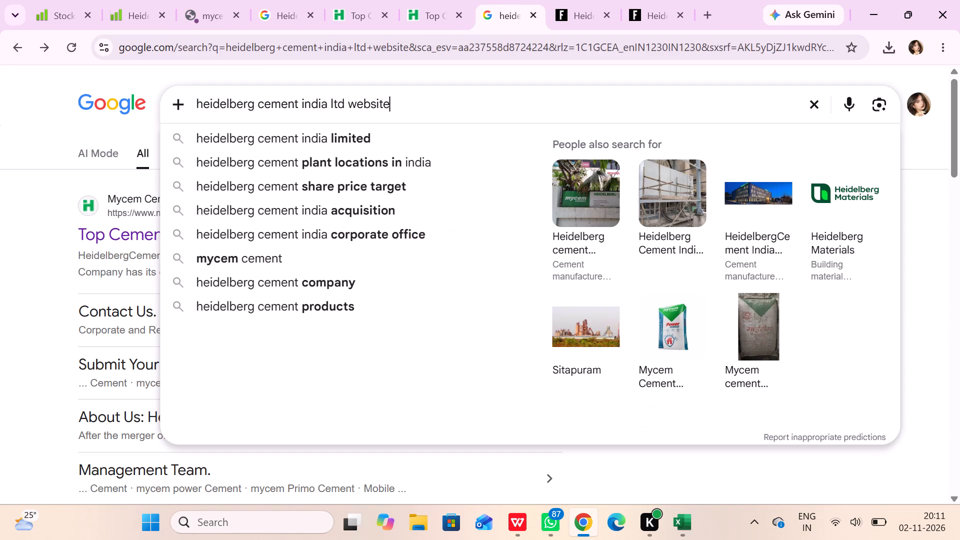
{"action": "left_click_drag", "start_coordinate": [347, 103], "coordinate": [426, 103]}
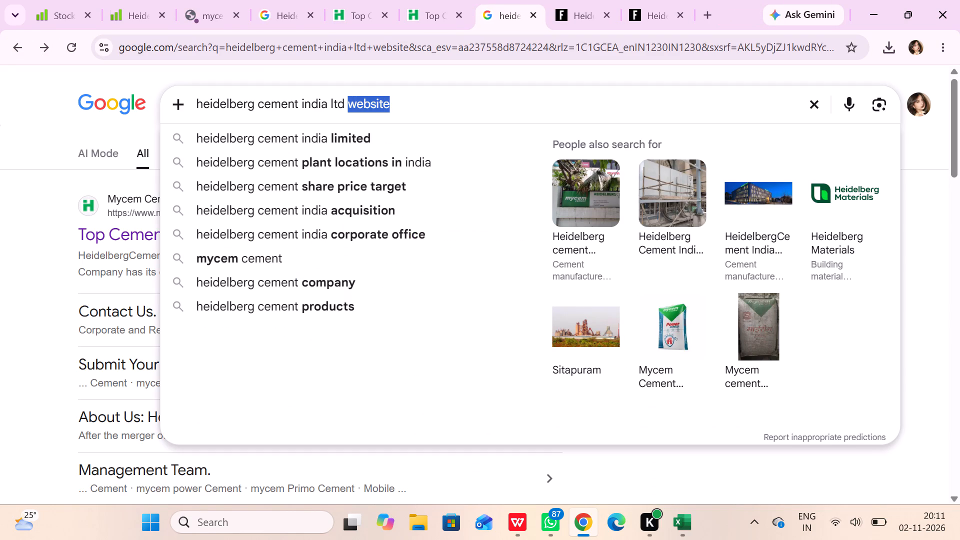
{"action": "type", "text": "sho"}
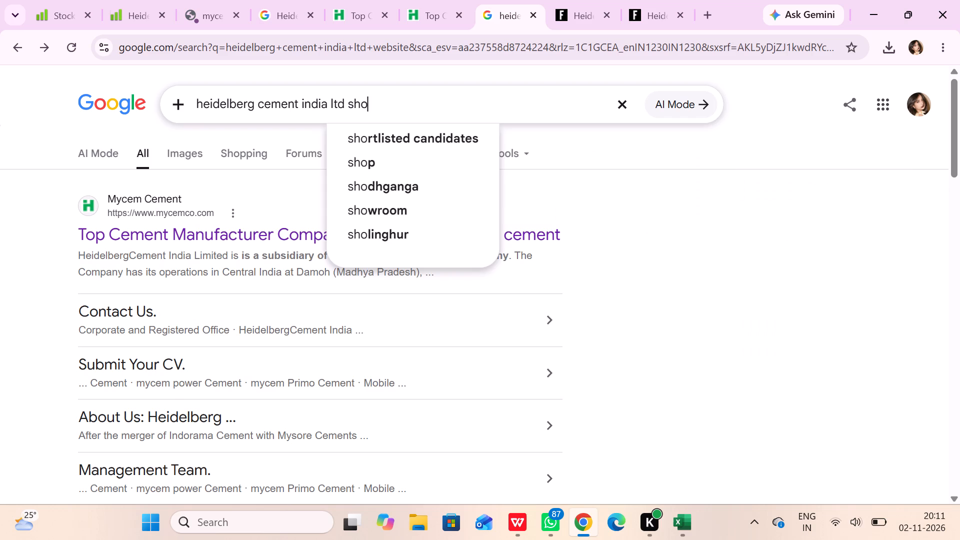
{"action": "type", "text": "rt"}
{"action": "key", "text": "space"}
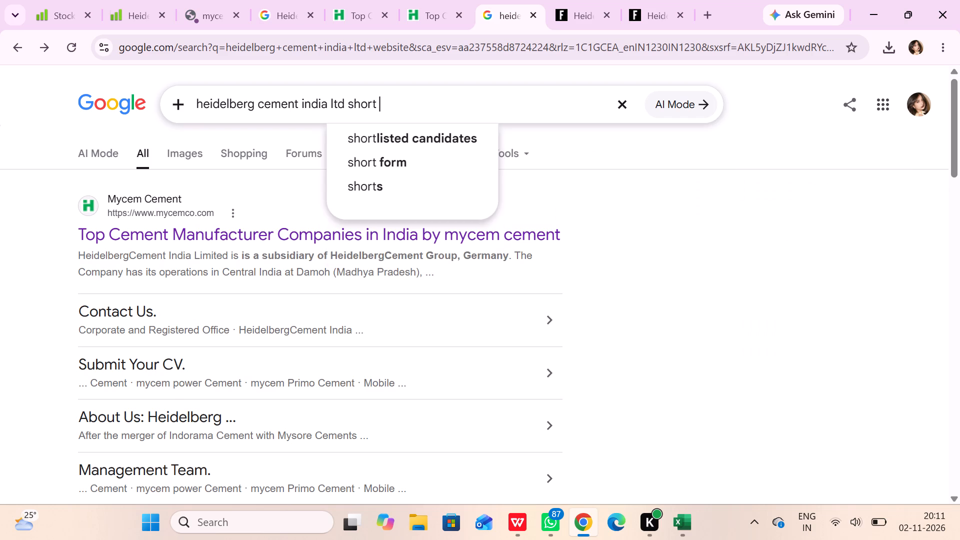
{"action": "key", "text": "space"}
{"action": "key", "text": "BackSpace"}
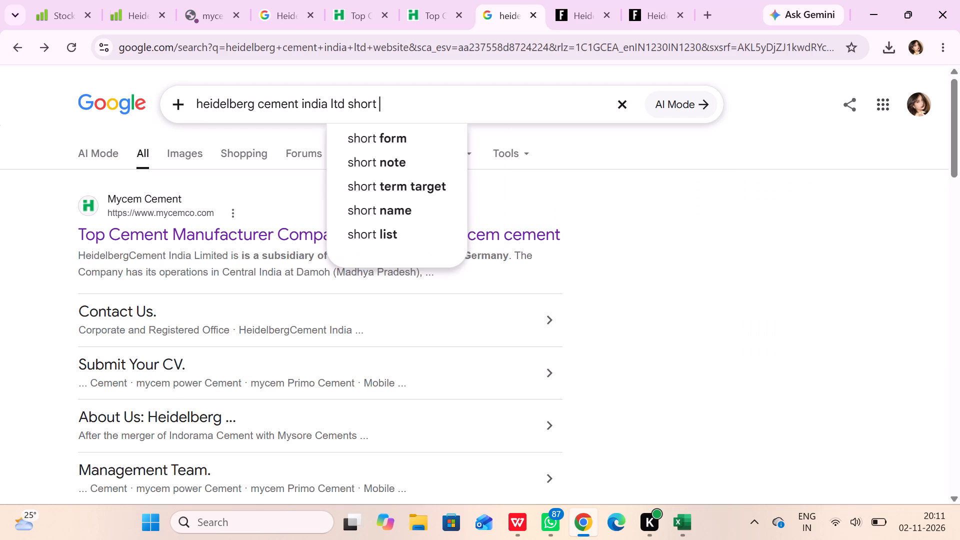
{"action": "type", "text": "na"}
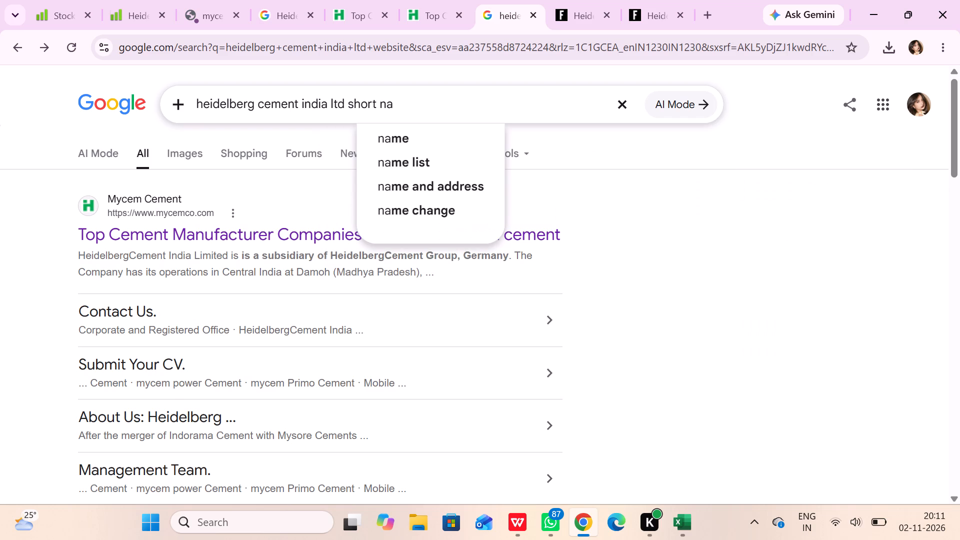
{"action": "left_click", "coordinate": [422, 136]}
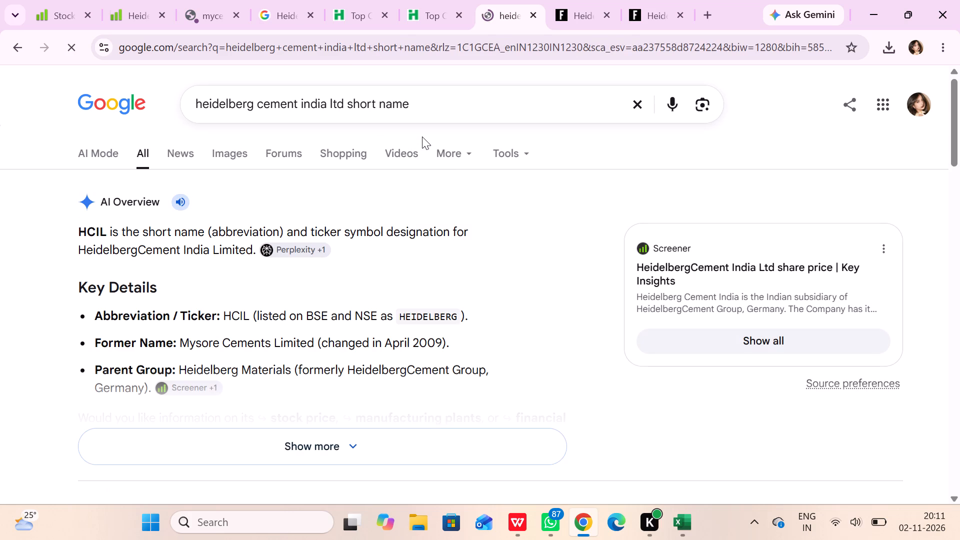
Expand the AI Overview and examine its key details for the company's abbreviation.
{"action": "scroll", "coordinate": [339, 206], "scroll_direction": "down", "scroll_amount": 1}
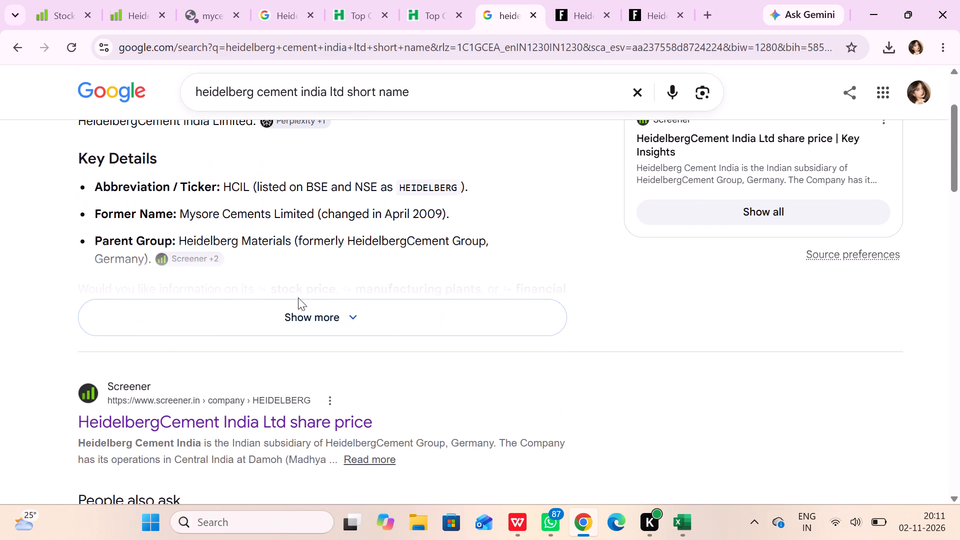
{"action": "left_click", "coordinate": [314, 302]}
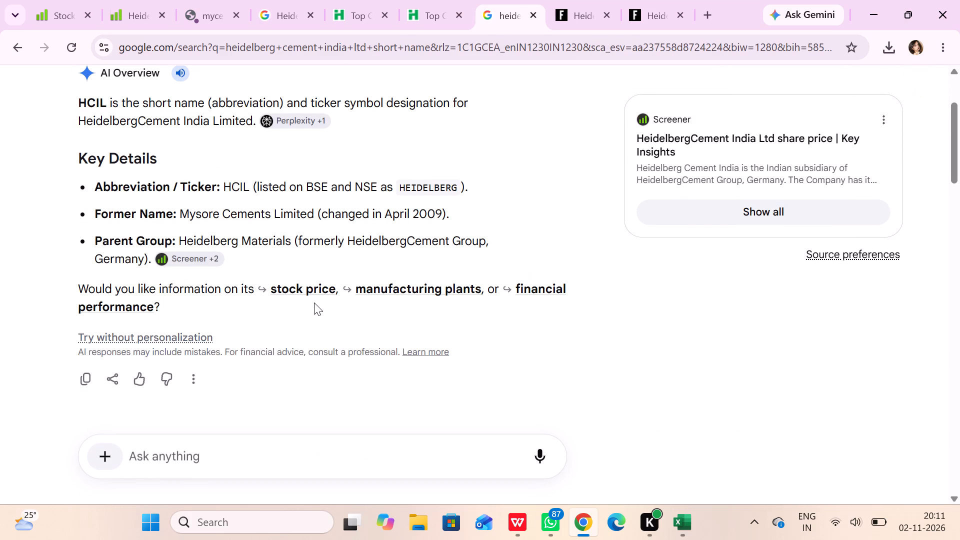
{"action": "scroll", "coordinate": [314, 302], "scroll_direction": "up", "scroll_amount": 2}
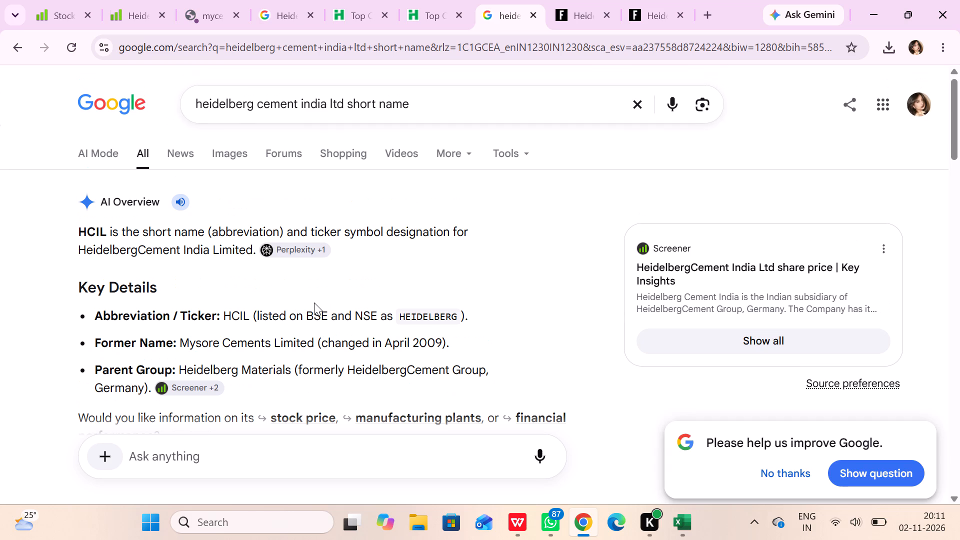
{"action": "scroll", "coordinate": [314, 302], "scroll_direction": "down", "scroll_amount": 3}
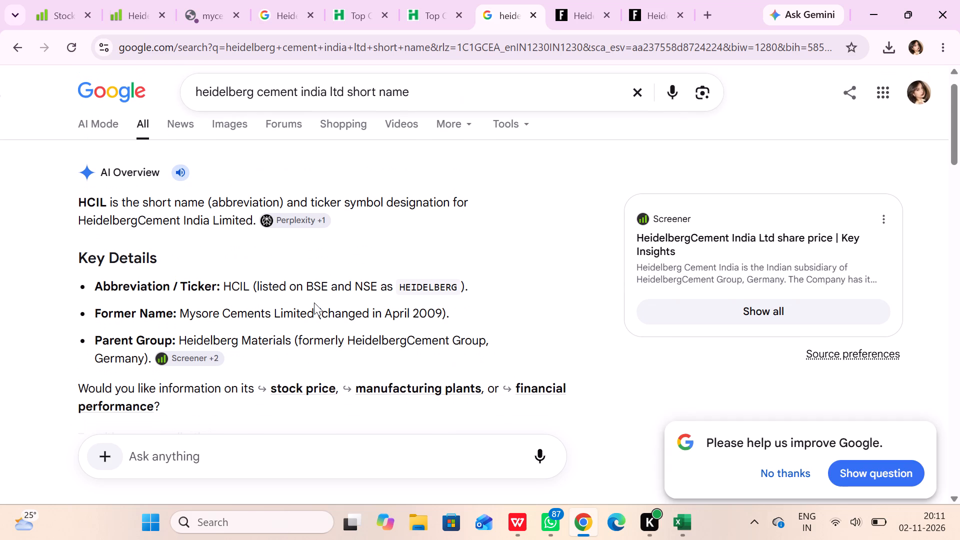
{"action": "scroll", "coordinate": [314, 302], "scroll_direction": "down", "scroll_amount": 1}
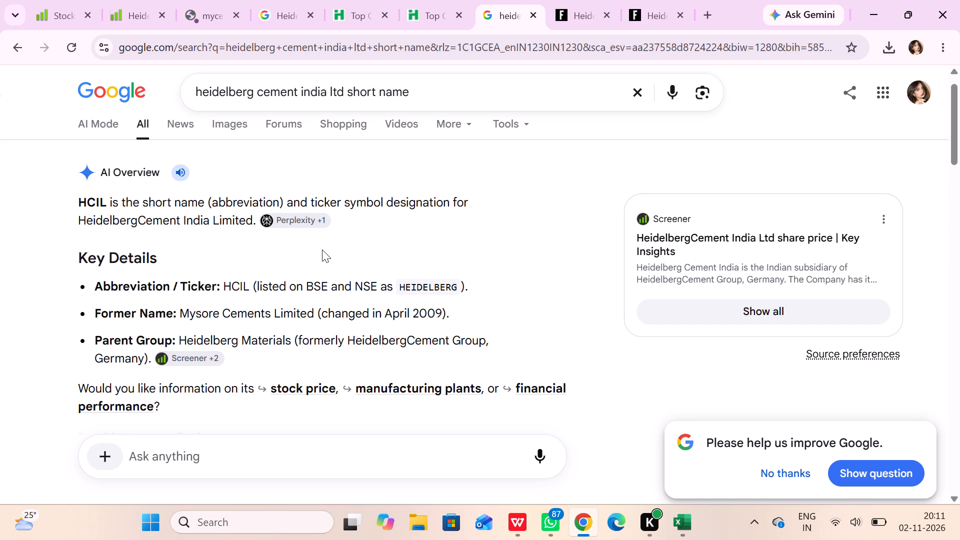
{"action": "scroll", "coordinate": [322, 249], "scroll_direction": "up", "scroll_amount": 1}
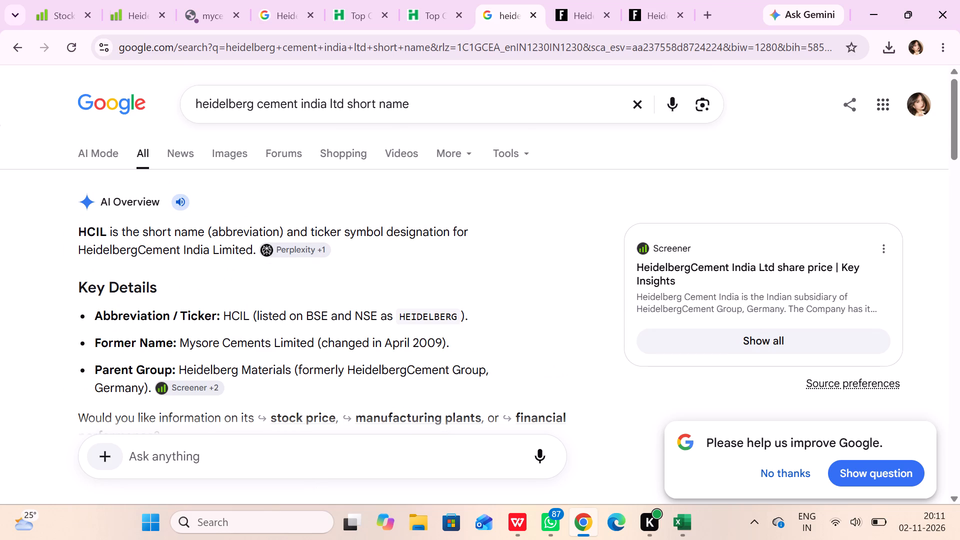
Search Google for "heidelberg cement india ltd name".
{"action": "left_click_drag", "start_coordinate": [377, 103], "coordinate": [349, 111]}
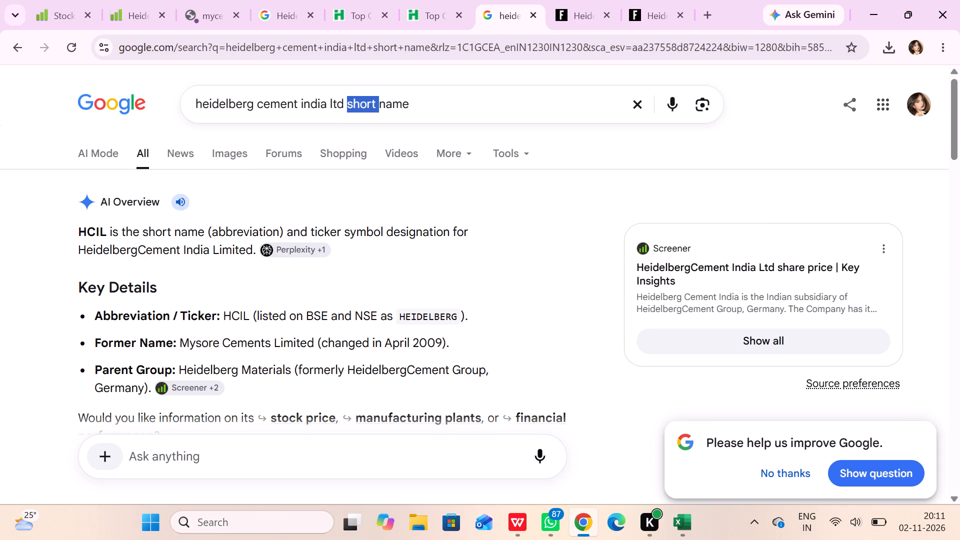
{"action": "key", "text": "s"}
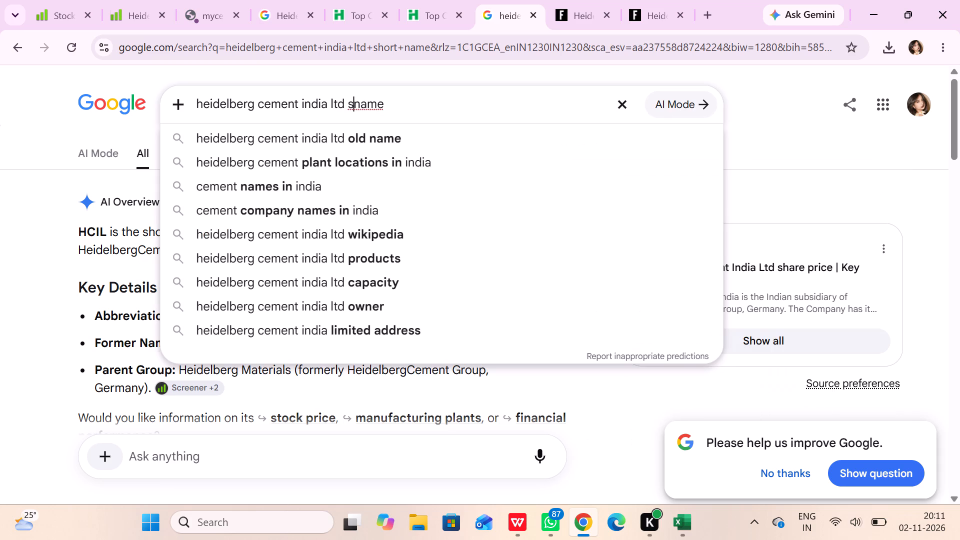
{"action": "key", "text": "BackSpace"}
{"action": "key", "text": "Return"}
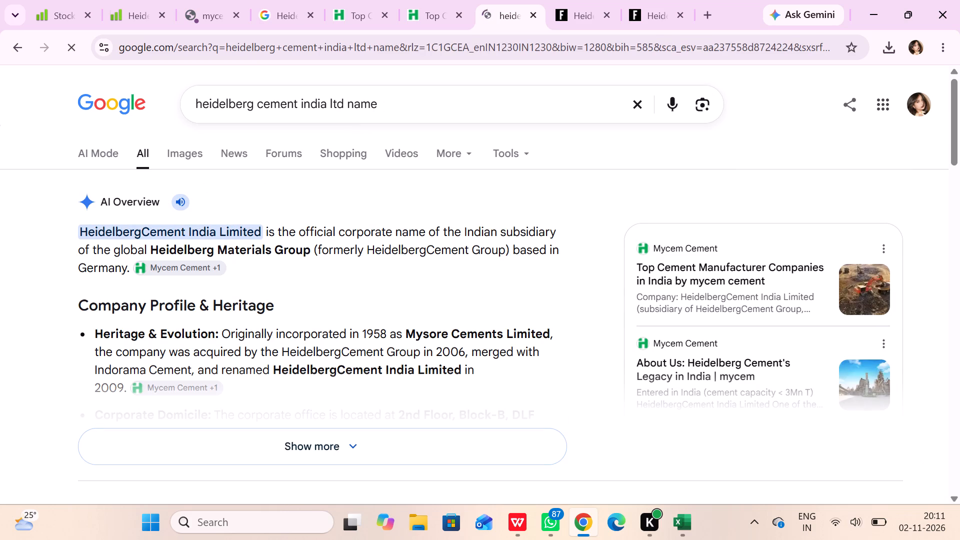
Expand the AI Overview and examine its company profile and heritage details for HeidelbergCement India.
{"action": "scroll", "coordinate": [370, 254], "scroll_direction": "down", "scroll_amount": 1}
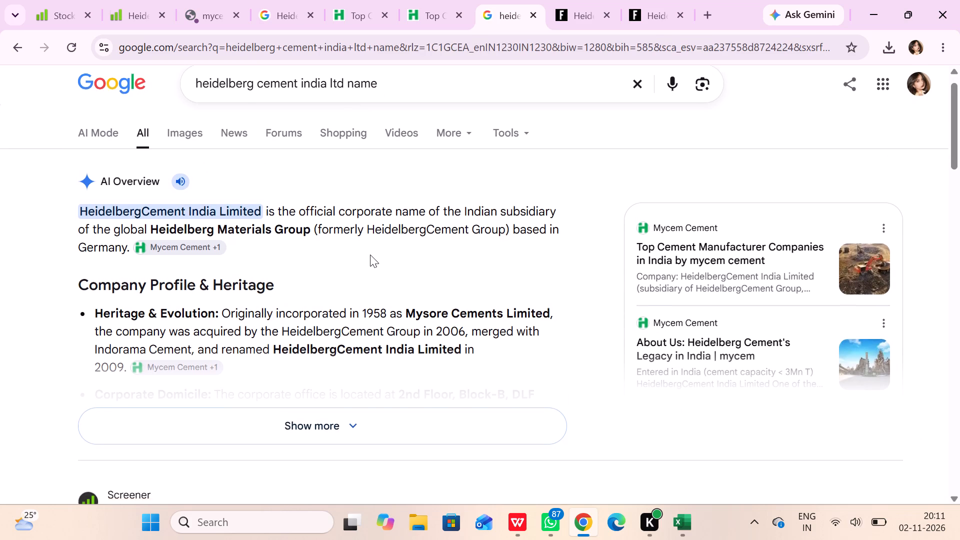
{"action": "scroll", "coordinate": [370, 254], "scroll_direction": "down", "scroll_amount": 2}
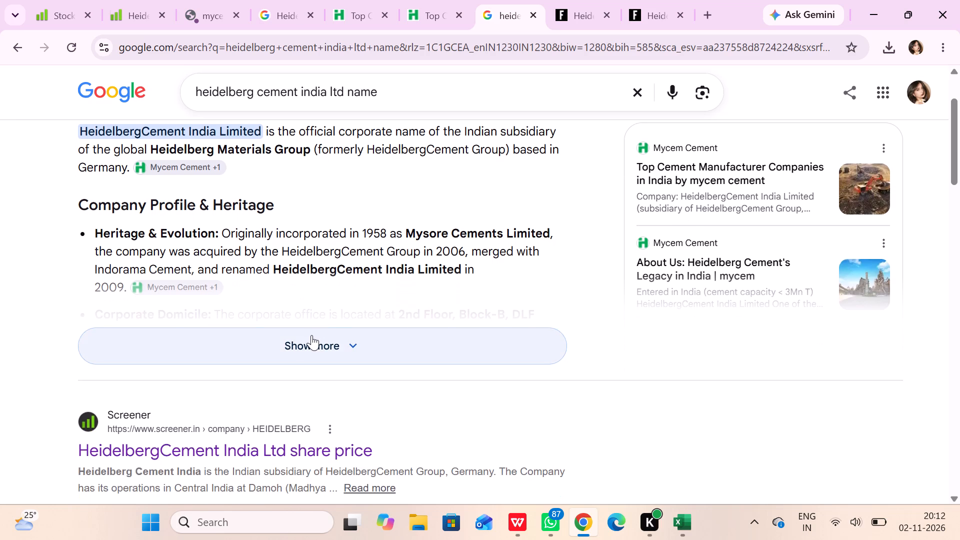
{"action": "left_click", "coordinate": [311, 335]}
{"action": "scroll", "coordinate": [311, 335], "scroll_direction": "down", "scroll_amount": 1}
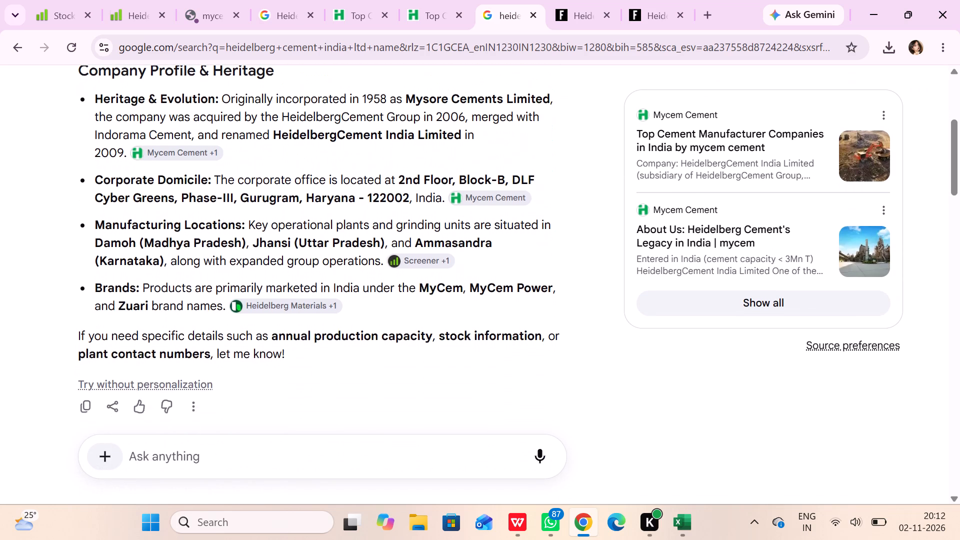
{"action": "scroll", "coordinate": [311, 335], "scroll_direction": "down", "scroll_amount": 3}
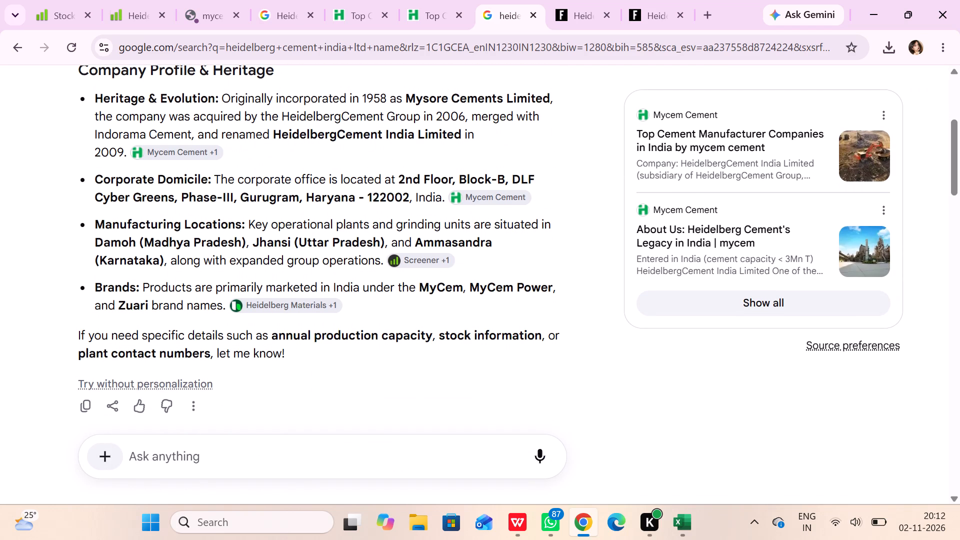
{"action": "scroll", "coordinate": [311, 335], "scroll_direction": "up", "scroll_amount": 1}
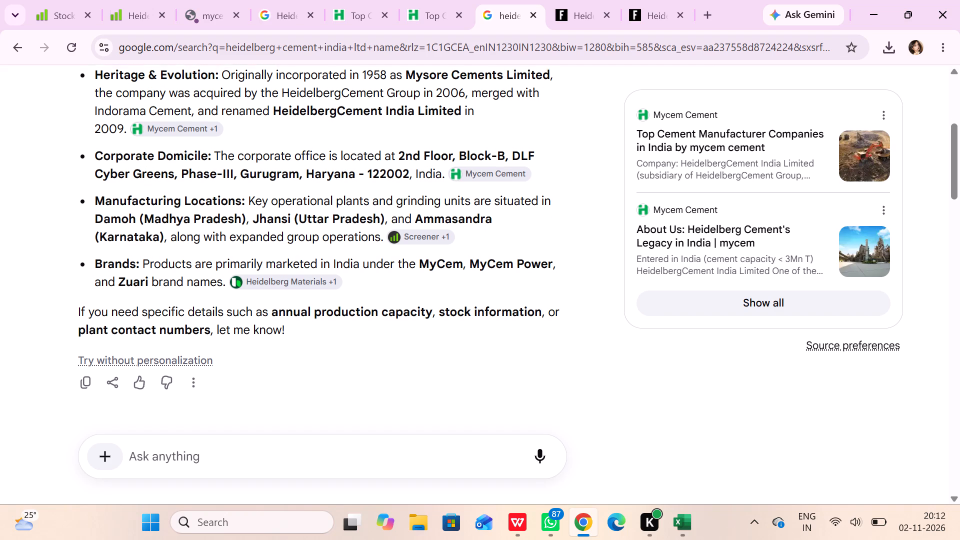
{"action": "scroll", "coordinate": [311, 335], "scroll_direction": "up", "scroll_amount": 3}
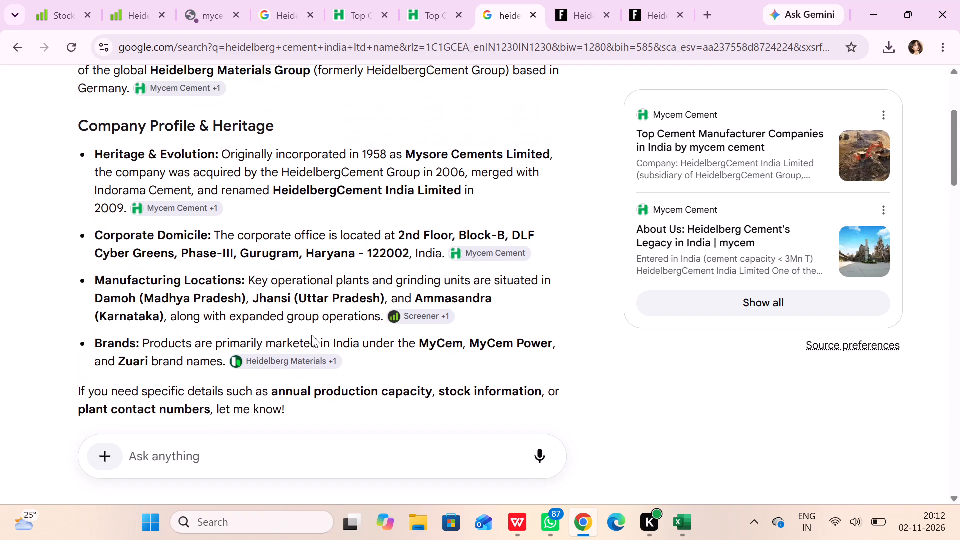
{"action": "scroll", "coordinate": [311, 335], "scroll_direction": "up", "scroll_amount": 4}
Search Google for "heidelberg cement india ltd short symbol name" and examine the stock symbol results.
{"action": "left_click", "coordinate": [348, 105]}
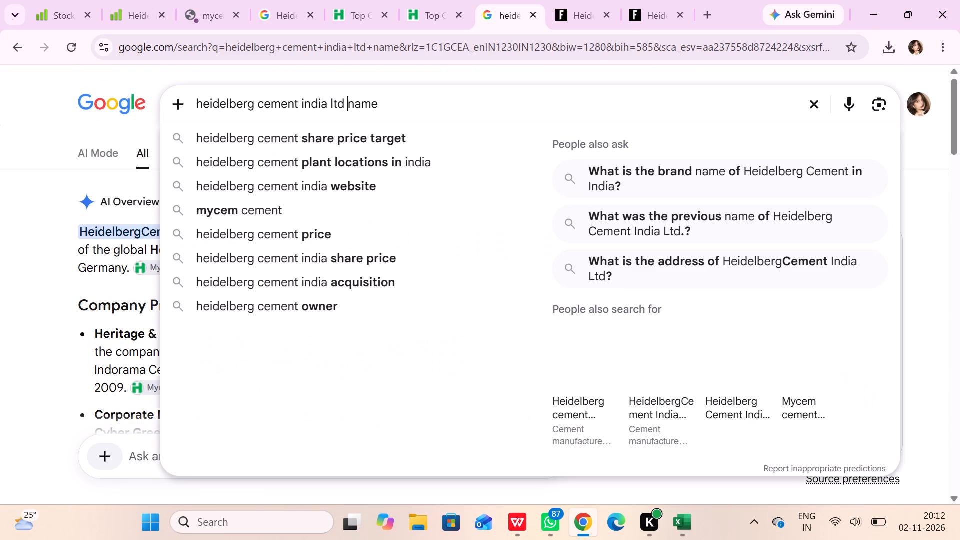
{"action": "key", "text": "a"}
{"action": "key", "text": "BackSpace"}
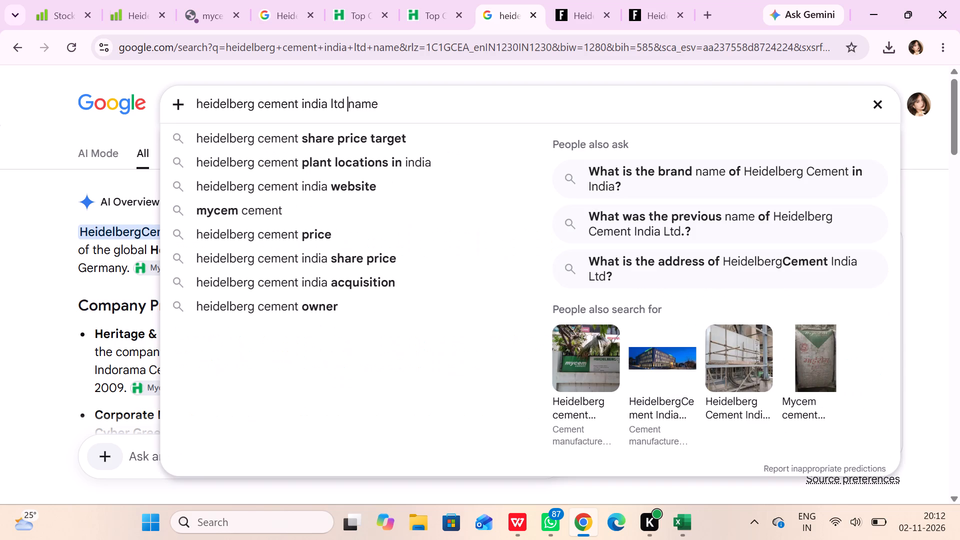
{"action": "type", "text": "short s"}
{"action": "type", "text": "ymbol"}
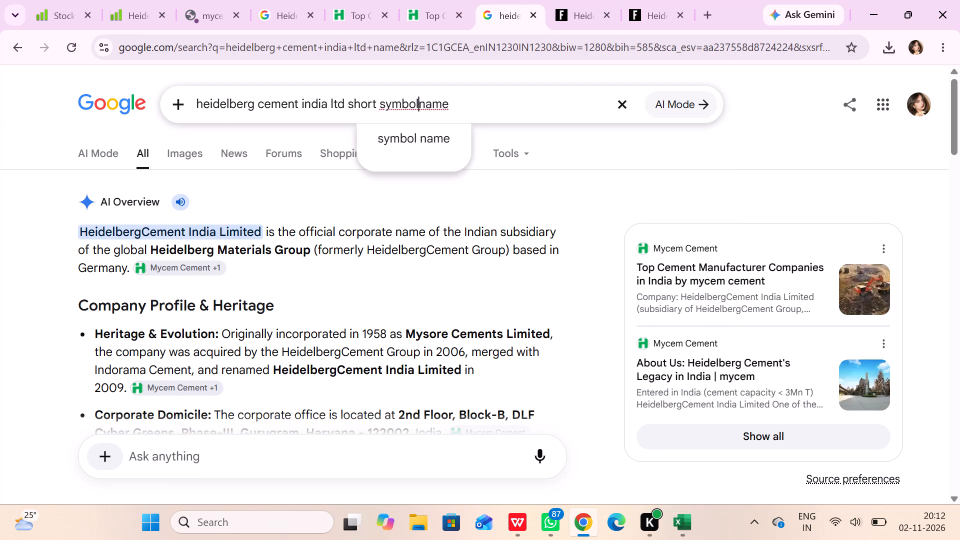
{"action": "key", "text": "space"}
{"action": "key", "text": "Return"}
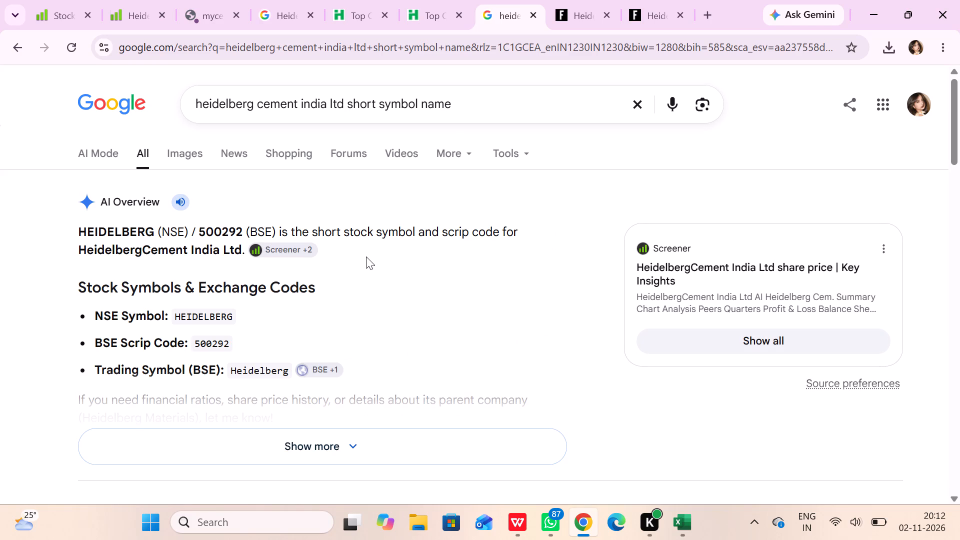
{"action": "scroll", "coordinate": [366, 256], "scroll_direction": "down", "scroll_amount": 2}
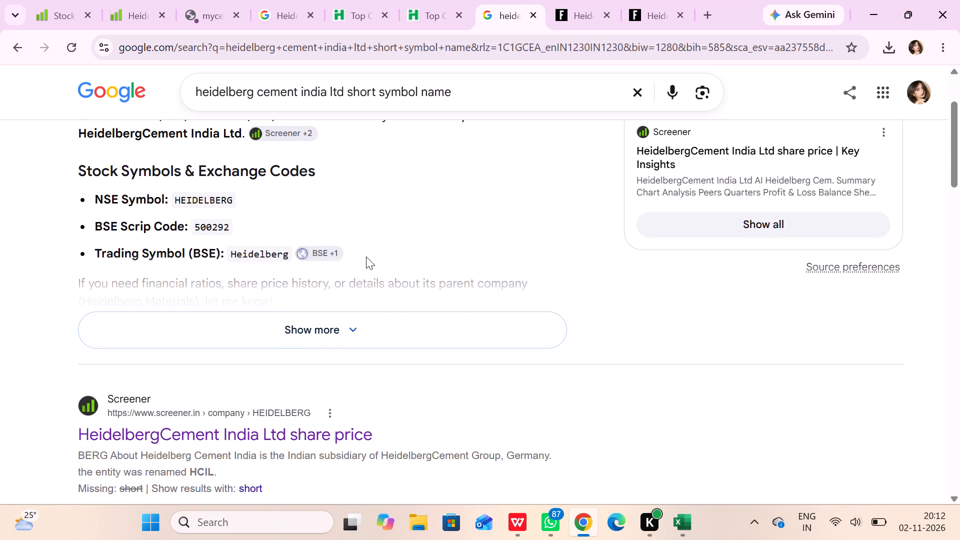
Expand the AI Overview and examine the stock symbols and exchange codes for HeidelbergCement India.
{"action": "left_click", "coordinate": [302, 327]}
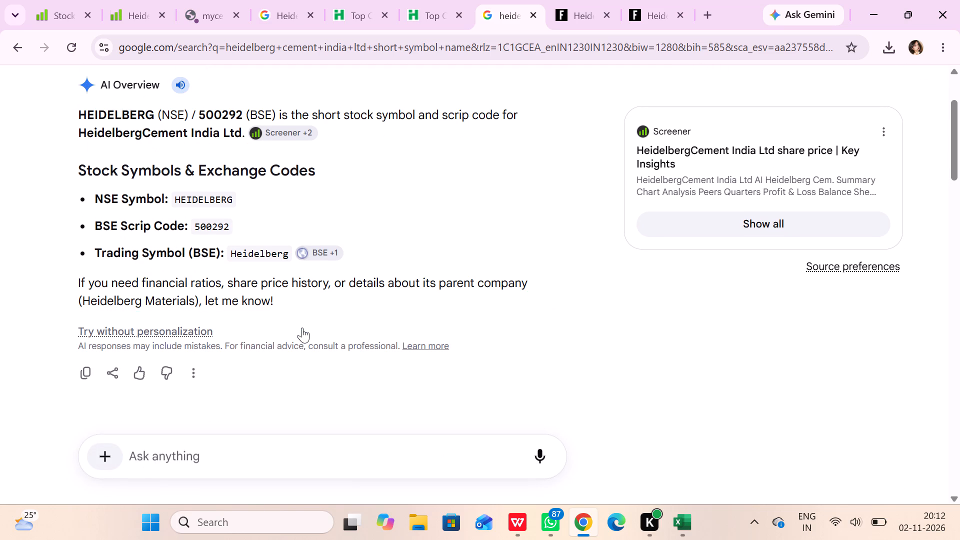
{"action": "scroll", "coordinate": [302, 327], "scroll_direction": "up", "scroll_amount": 2}
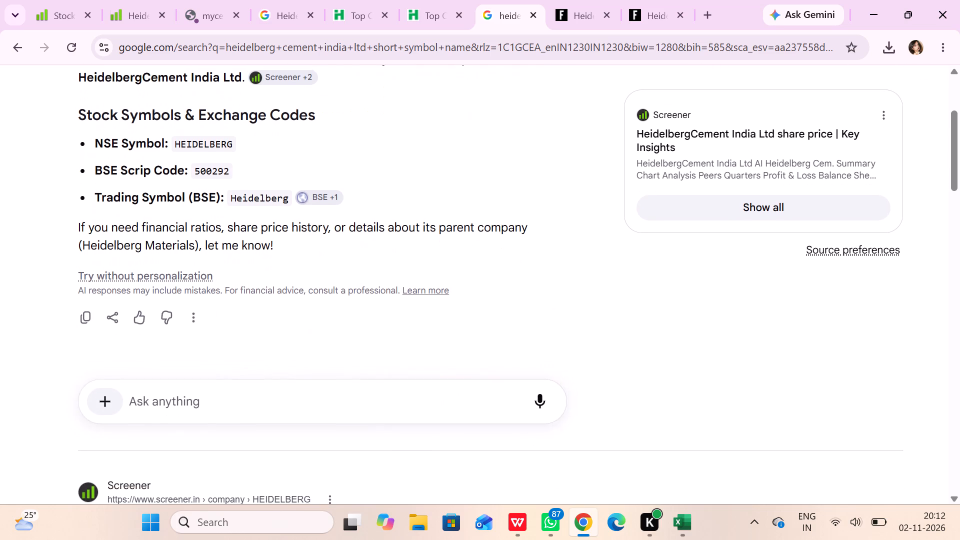
{"action": "scroll", "coordinate": [302, 327], "scroll_direction": "up", "scroll_amount": 1}
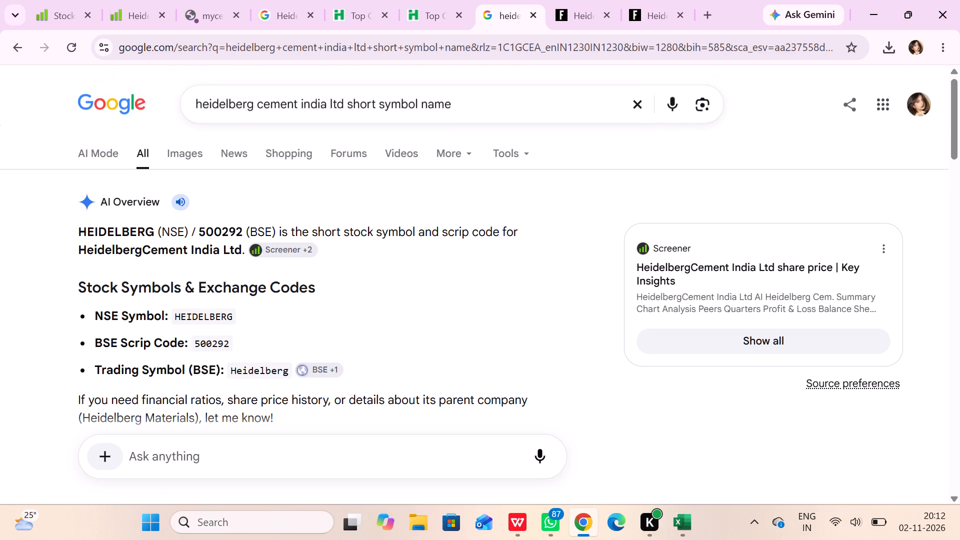
Return to the "heidelberg cement india ltd short name" results and examine the related questions on the company's brand name and previous name.
{"action": "left_click", "coordinate": [13, 38]}
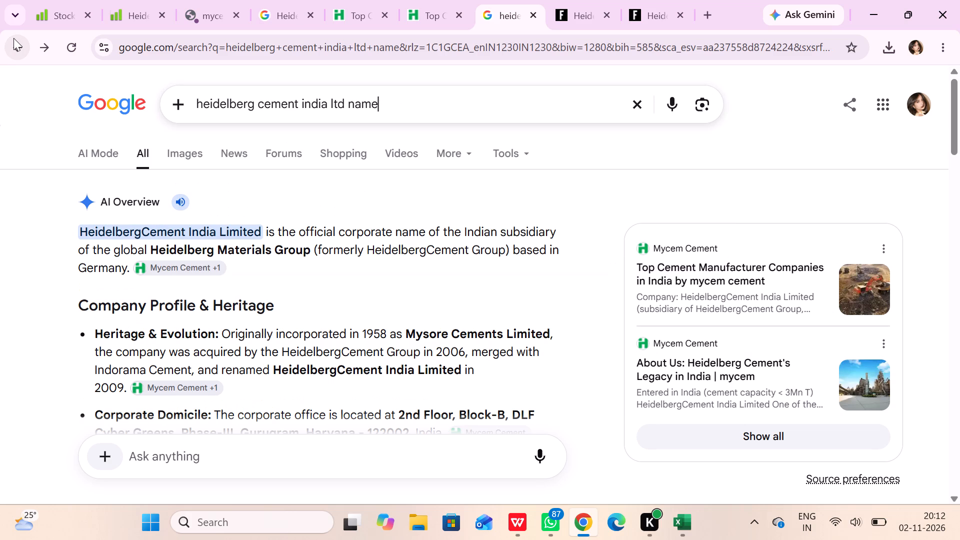
{"action": "left_click", "coordinate": [13, 38]}
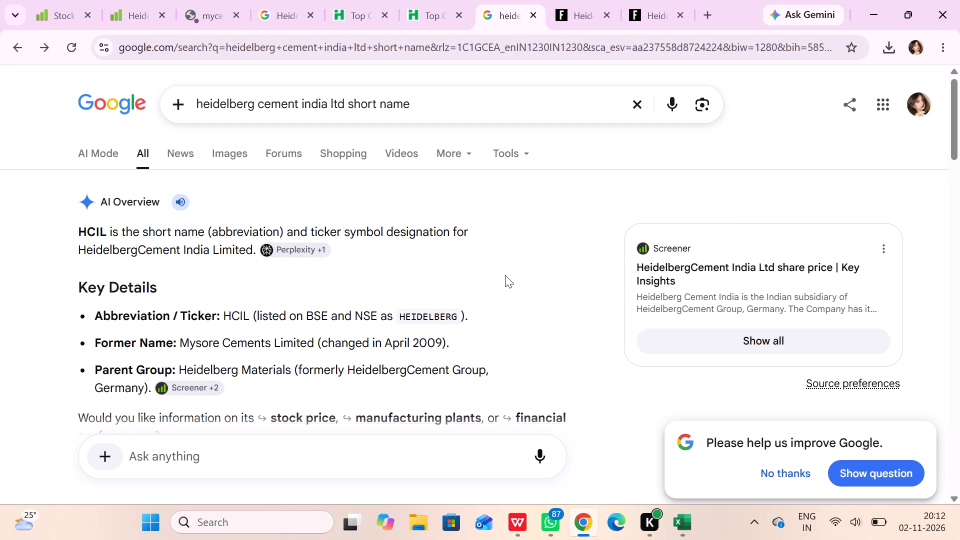
{"action": "scroll", "coordinate": [475, 318], "scroll_direction": "down", "scroll_amount": 2}
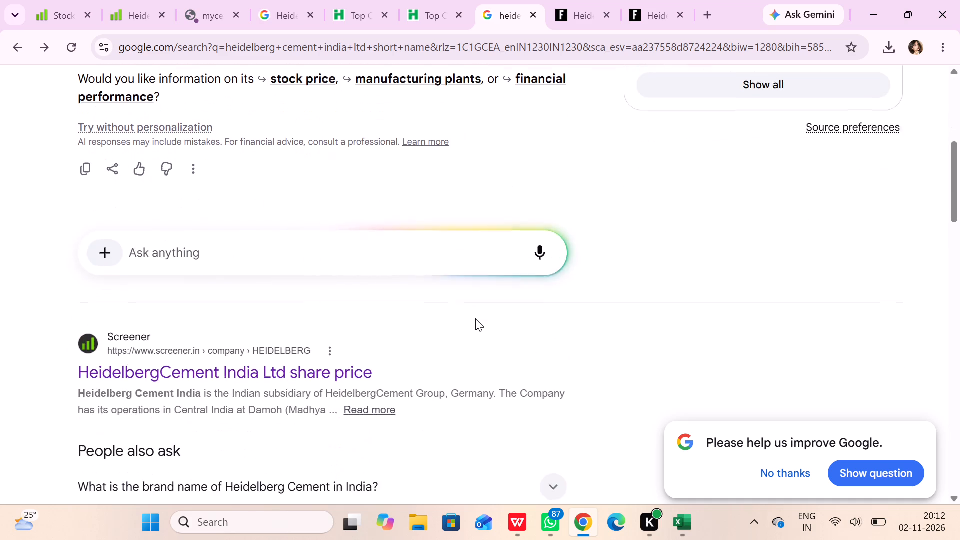
{"action": "scroll", "coordinate": [475, 318], "scroll_direction": "down", "scroll_amount": 3}
{"action": "left_click", "coordinate": [374, 388]}
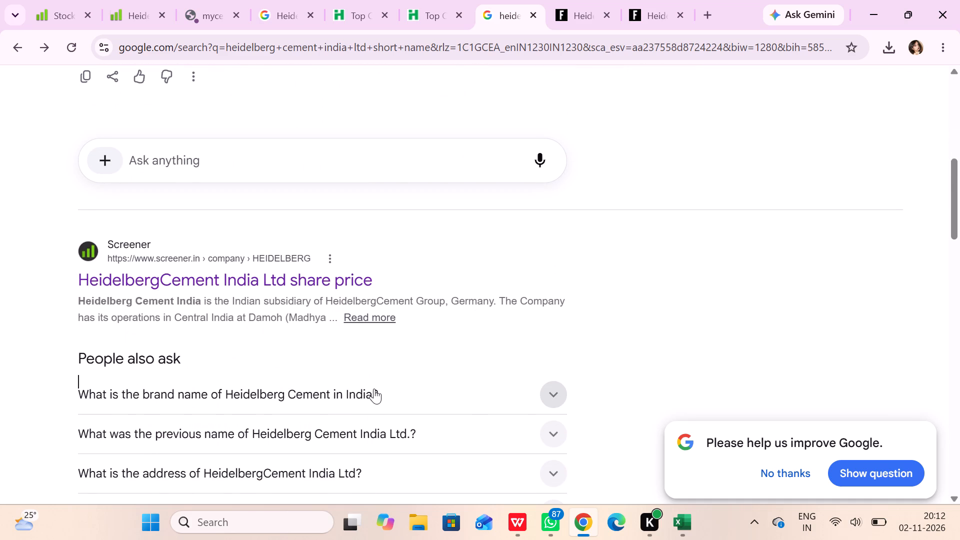
{"action": "scroll", "coordinate": [374, 388], "scroll_direction": "down", "scroll_amount": 3}
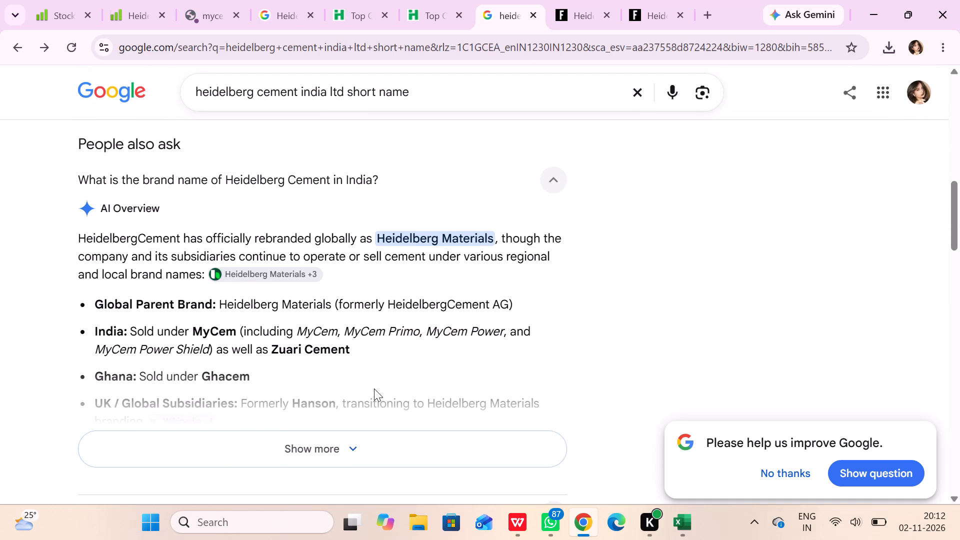
{"action": "scroll", "coordinate": [374, 388], "scroll_direction": "down", "scroll_amount": 2}
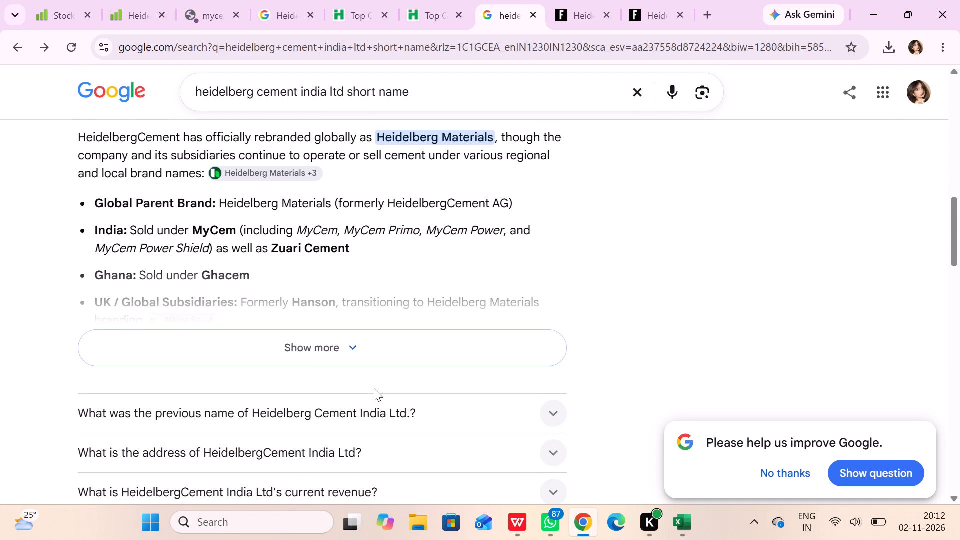
{"action": "scroll", "coordinate": [374, 388], "scroll_direction": "down", "scroll_amount": 2}
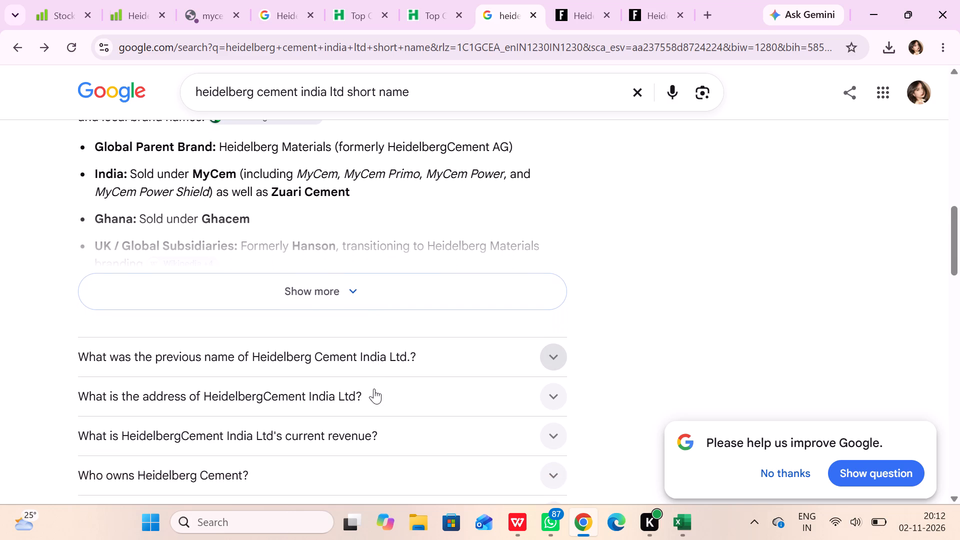
{"action": "left_click", "coordinate": [397, 356]}
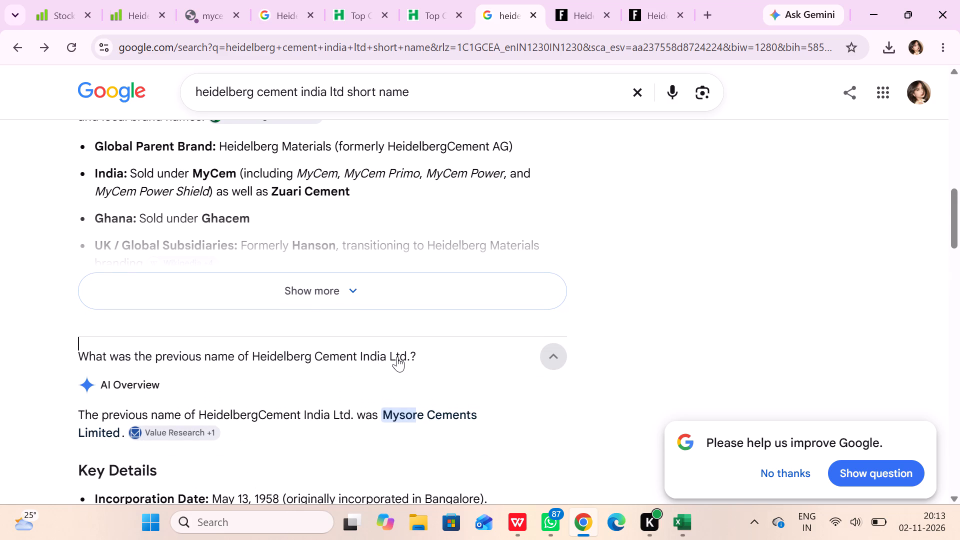
{"action": "left_click", "coordinate": [397, 356]}
Compare the header details in the Mahindra sample report with the short-name search results and HeidelbergCement's Screener page.
{"action": "left_click", "coordinate": [687, 519]}
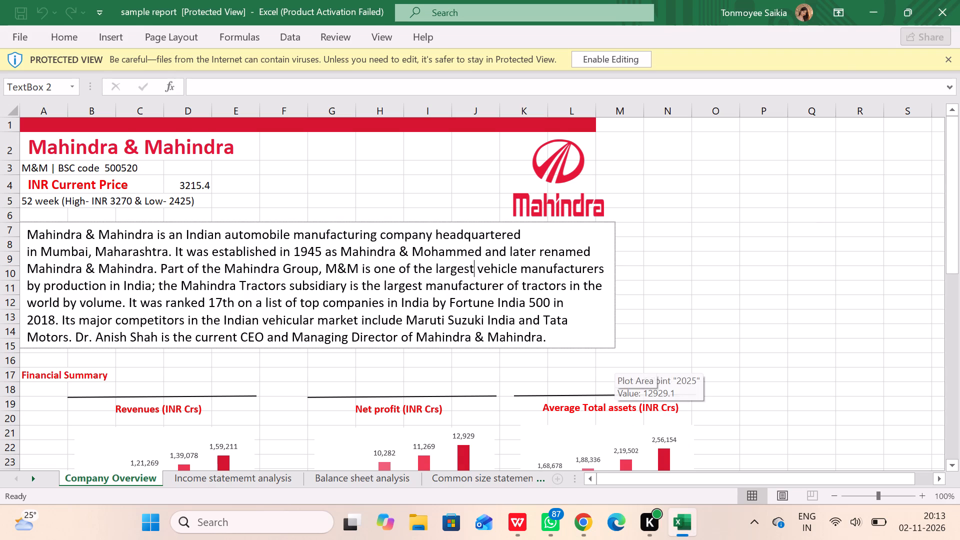
{"action": "scroll", "coordinate": [594, 372], "scroll_direction": "up", "scroll_amount": 2}
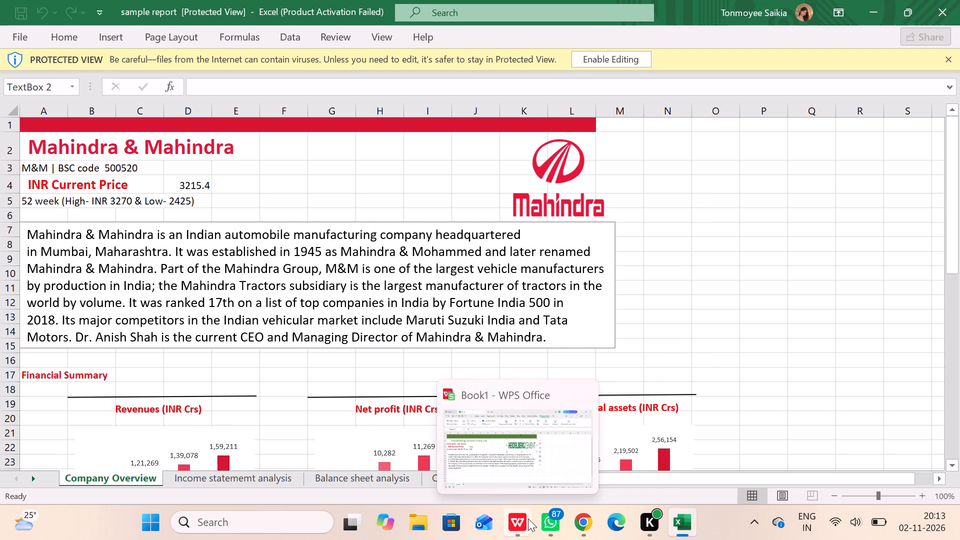
{"action": "left_click", "coordinate": [582, 521]}
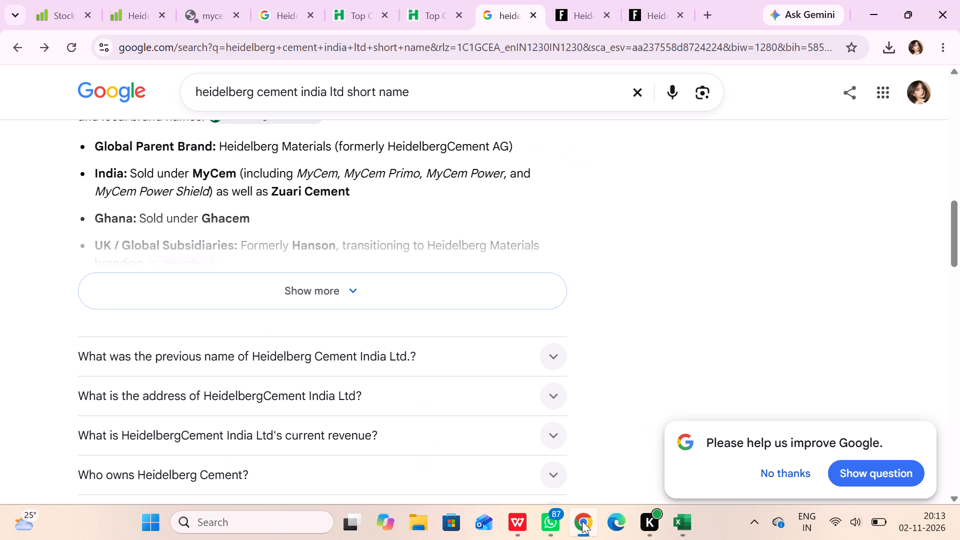
{"action": "scroll", "coordinate": [564, 349], "scroll_direction": "up", "scroll_amount": 8}
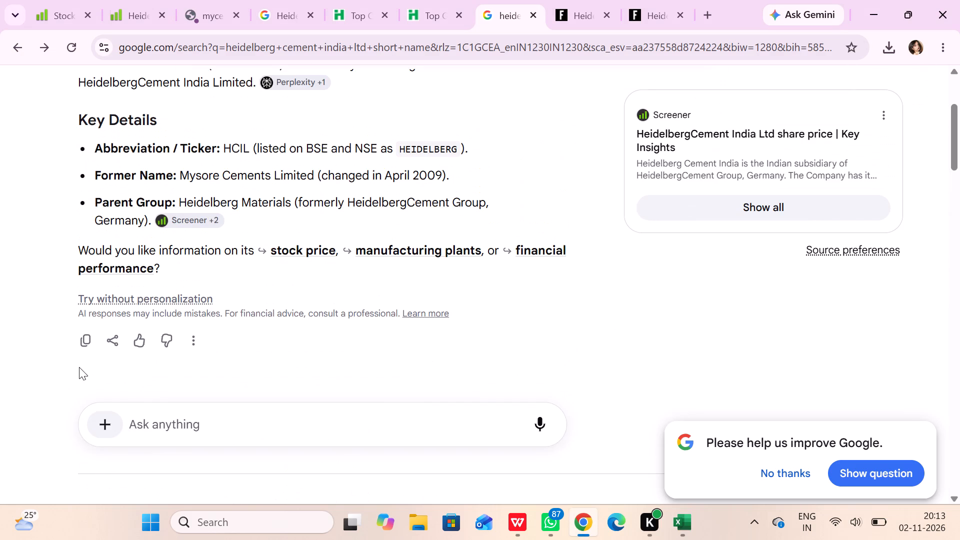
{"action": "scroll", "coordinate": [79, 367], "scroll_direction": "right", "scroll_amount": 5}
{"action": "left_click", "coordinate": [124, 2]}
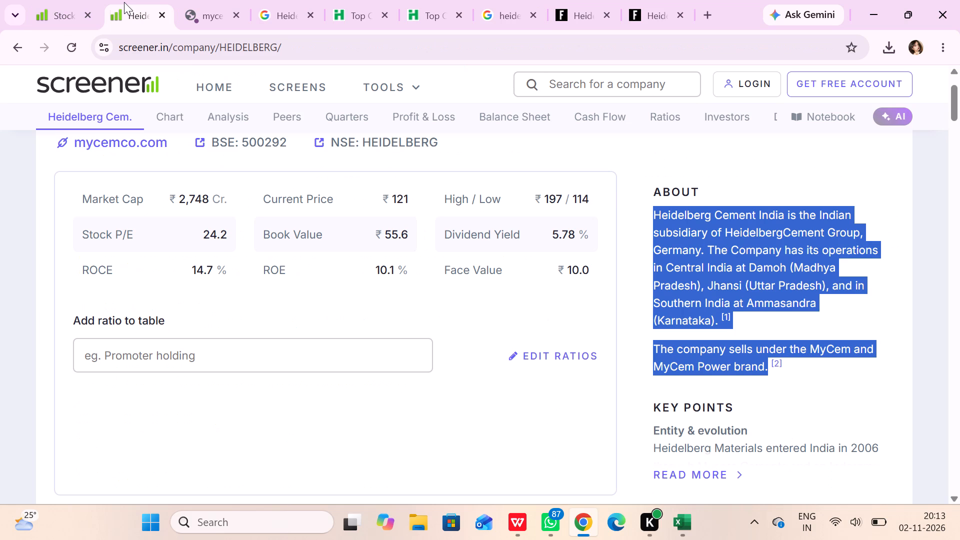
{"action": "scroll", "coordinate": [391, 344], "scroll_direction": "up", "scroll_amount": 7}
{"action": "left_click", "coordinate": [685, 511]}
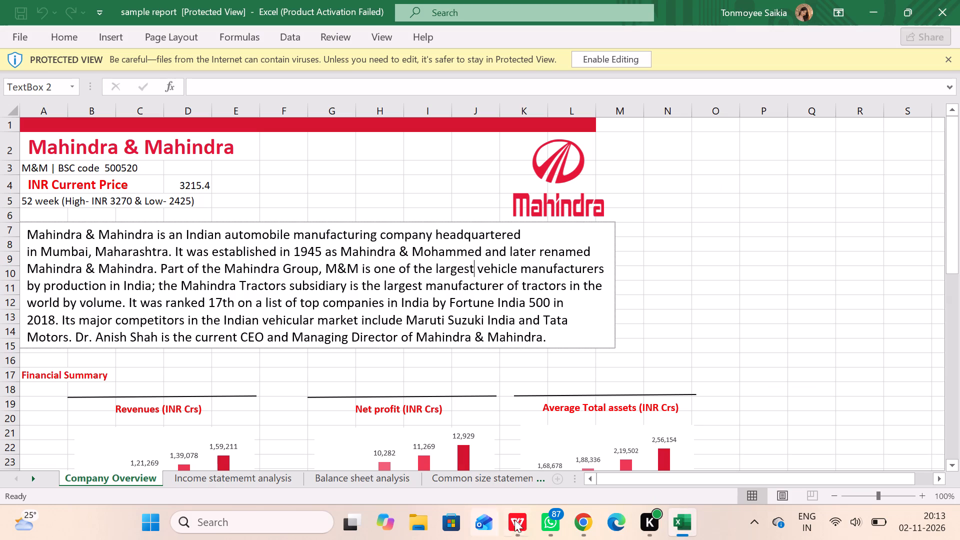
Switch to Book1 in WPS Office and review the HeidelbergCement overview's header, logo, description and the empty rows below.
{"action": "left_click", "coordinate": [518, 520]}
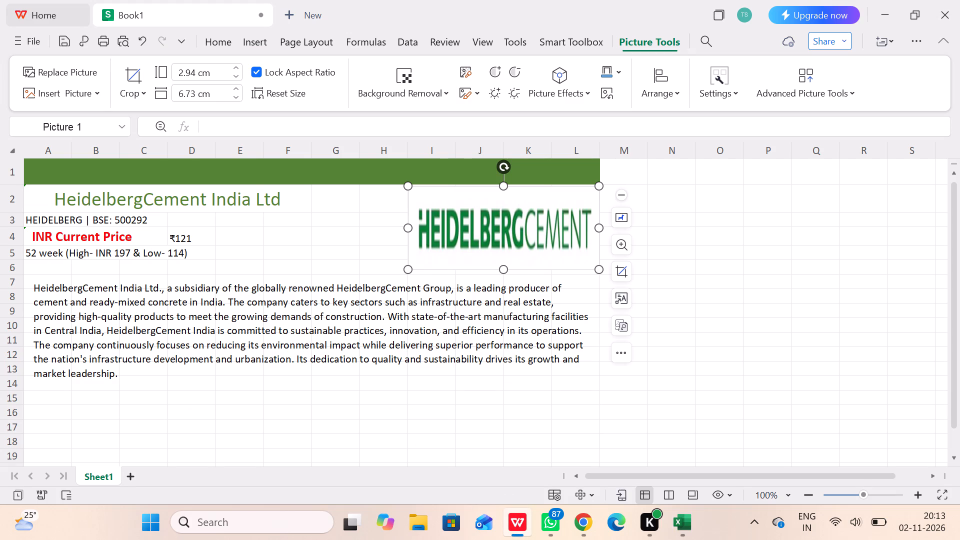
{"action": "scroll", "coordinate": [438, 328], "scroll_direction": "down", "scroll_amount": 1}
{"action": "left_click", "coordinate": [363, 390]}
{"action": "scroll", "coordinate": [363, 390], "scroll_direction": "up", "scroll_amount": 2}
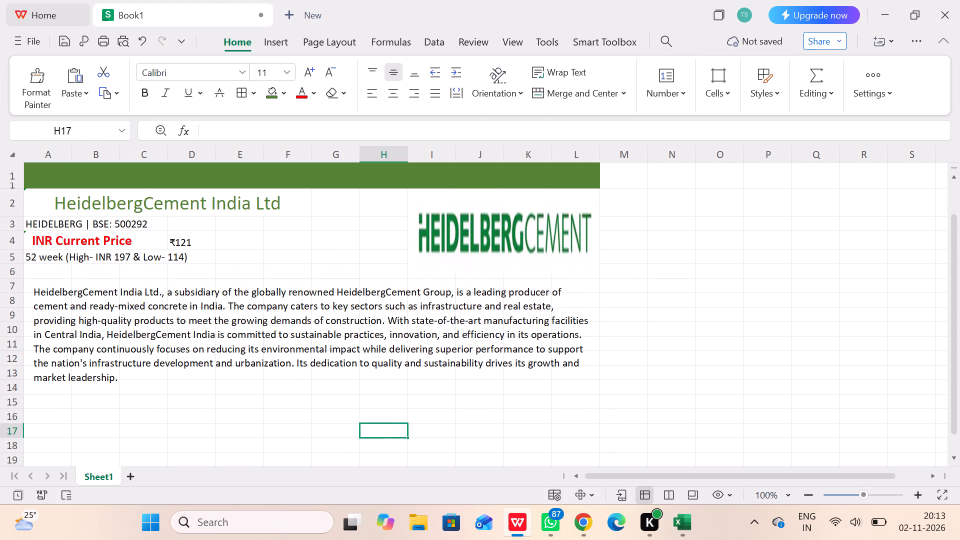
{"action": "scroll", "coordinate": [303, 309], "scroll_direction": "down", "scroll_amount": 1}
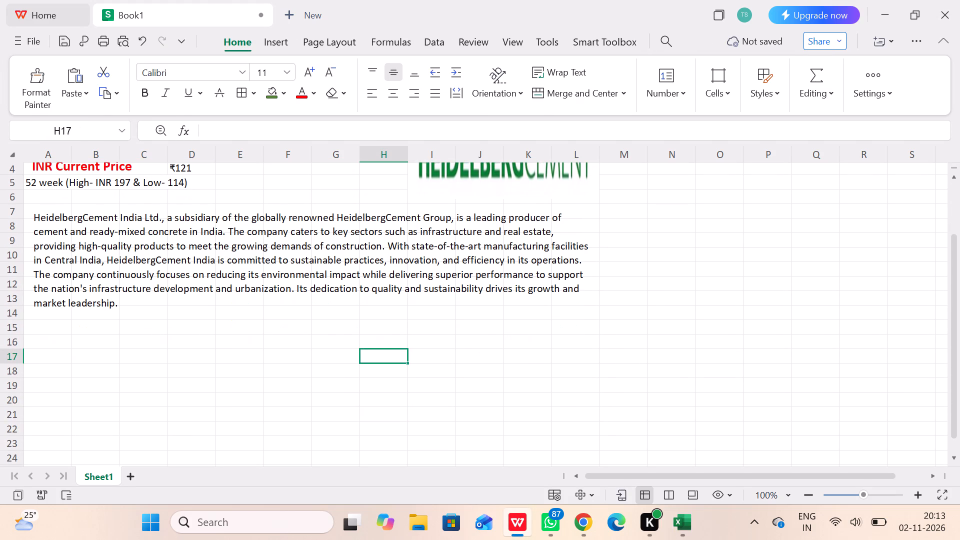
{"action": "left_click", "coordinate": [48, 332]}
{"action": "scroll", "coordinate": [207, 303], "scroll_direction": "up", "scroll_amount": 2}
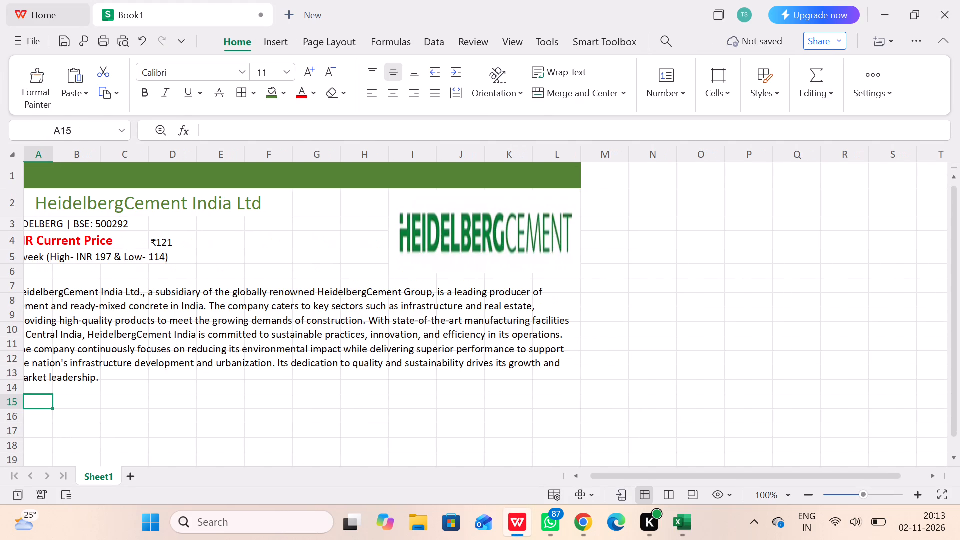
{"action": "scroll", "coordinate": [207, 303], "scroll_direction": "right", "scroll_amount": 1}
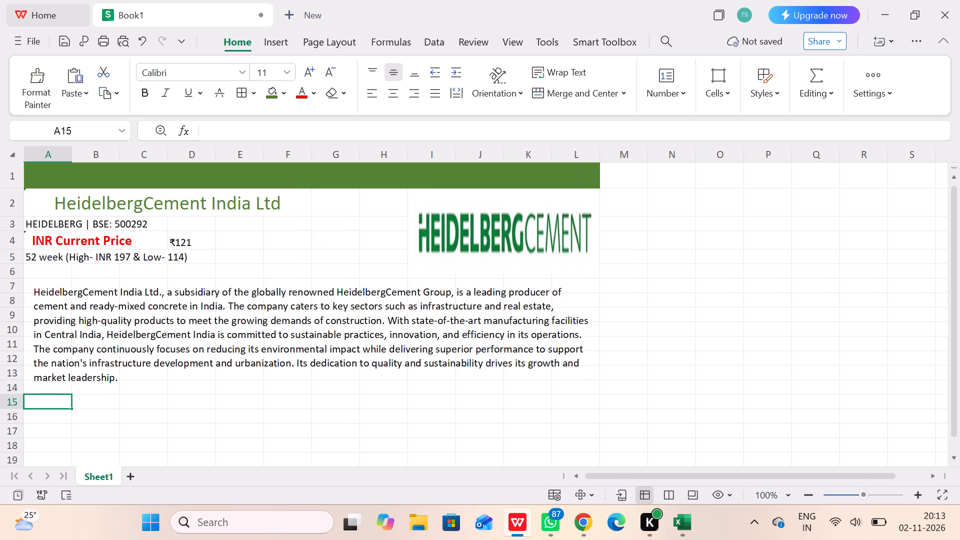
{"action": "scroll", "coordinate": [207, 303], "scroll_direction": "down", "scroll_amount": 1}
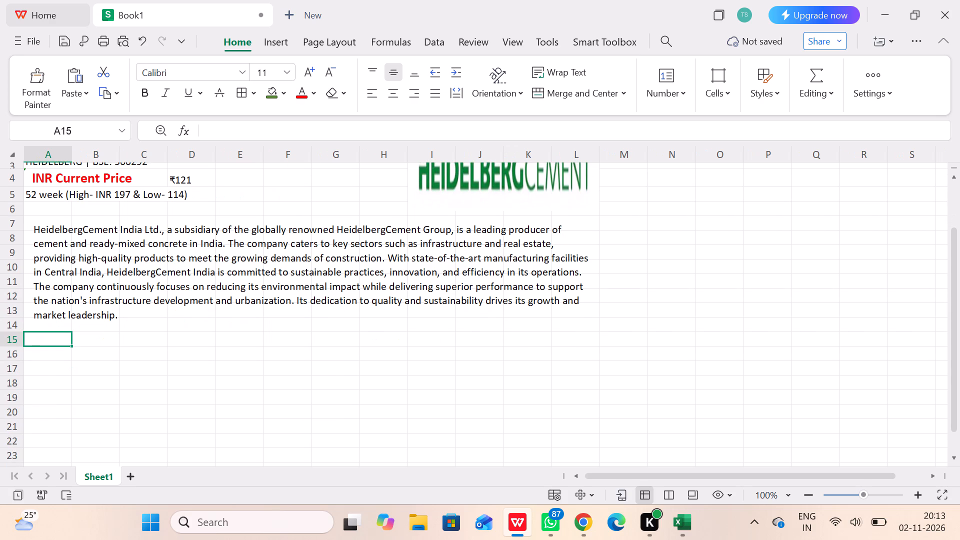
{"action": "scroll", "coordinate": [207, 303], "scroll_direction": "down", "scroll_amount": 1}
Switch to the sample report in Excel and examine its Financial Summary charts and Recent updates box.
{"action": "left_click", "coordinate": [687, 528]}
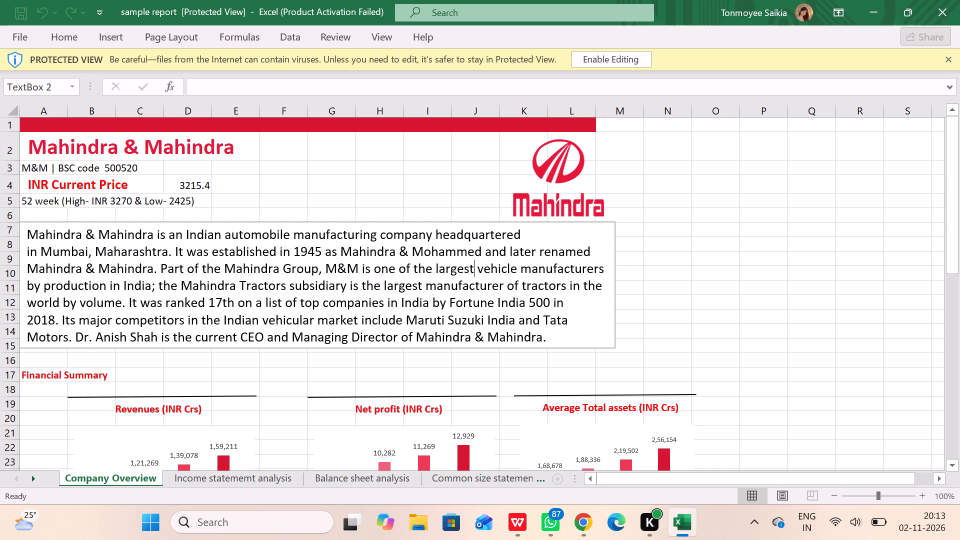
{"action": "scroll", "coordinate": [607, 433], "scroll_direction": "down", "scroll_amount": 3}
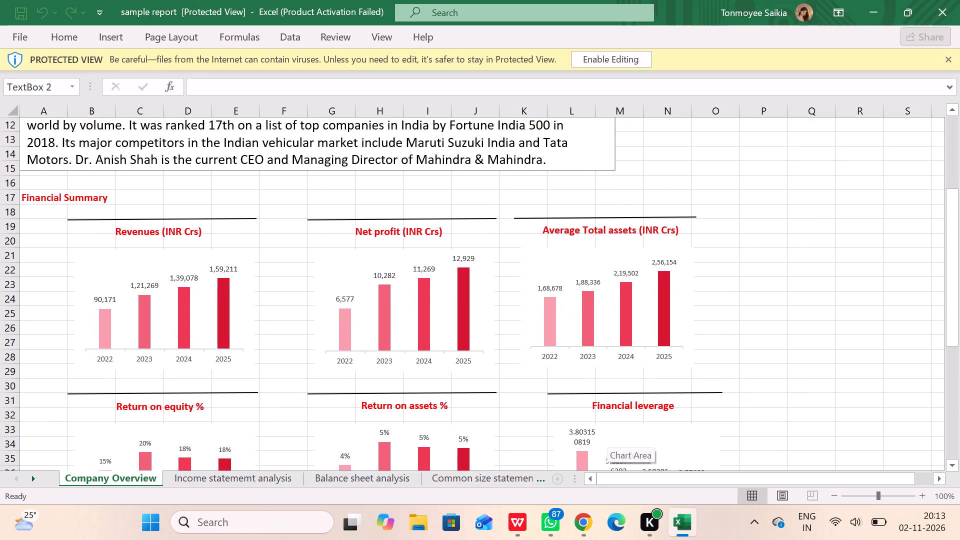
{"action": "scroll", "coordinate": [600, 321], "scroll_direction": "down", "scroll_amount": 3}
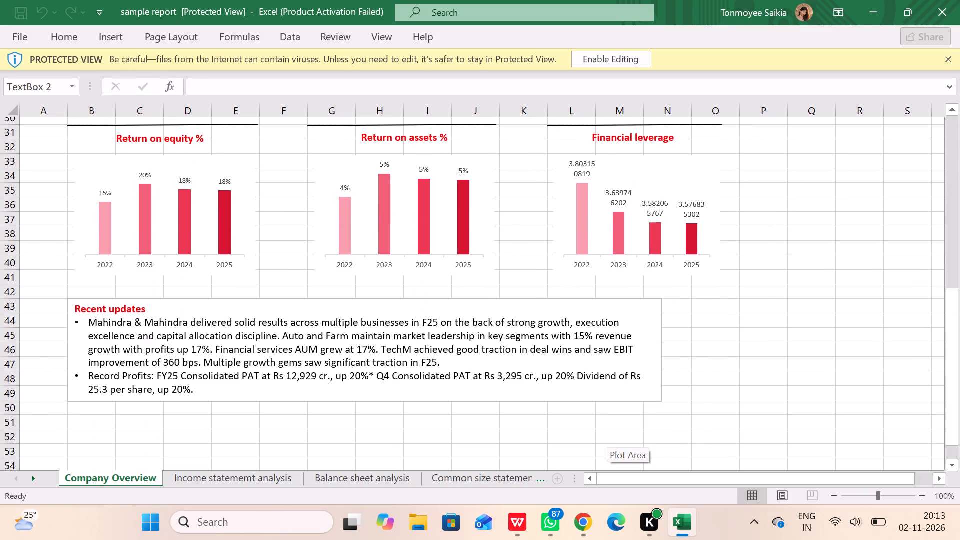
{"action": "scroll", "coordinate": [600, 321], "scroll_direction": "down", "scroll_amount": 1}
{"action": "scroll", "coordinate": [600, 321], "scroll_direction": "up", "scroll_amount": 4}
{"action": "scroll", "coordinate": [600, 321], "scroll_direction": "down", "scroll_amount": 1}
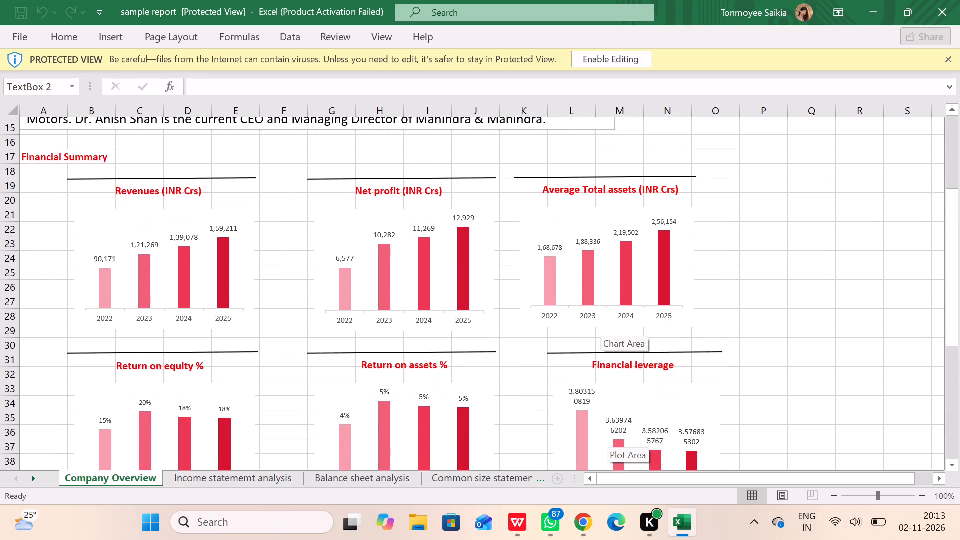
{"action": "scroll", "coordinate": [600, 321], "scroll_direction": "down", "scroll_amount": 1}
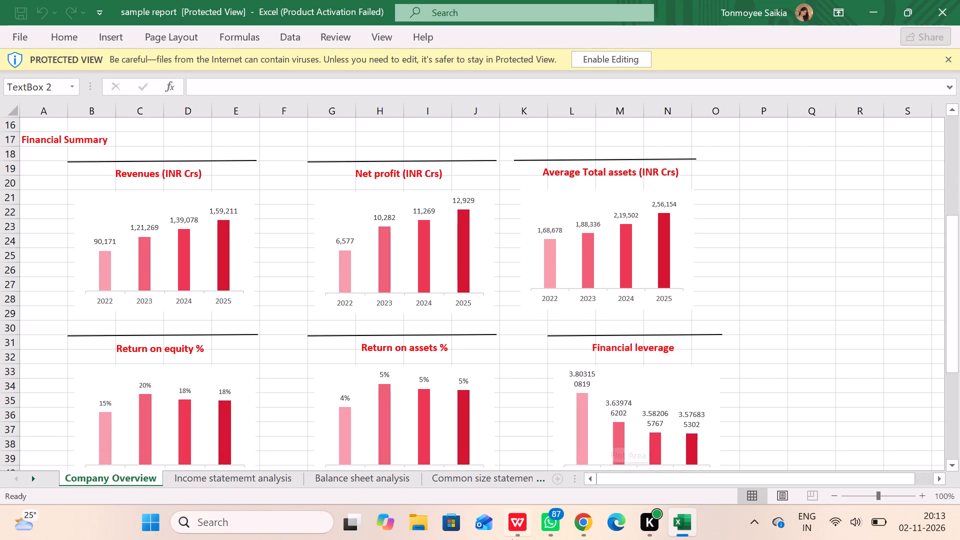
{"action": "left_click", "coordinate": [512, 539]}
Switch to HeidelbergCement India's Screener page in Chrome and skim all its sections from the company summary to Documents.
{"action": "left_click", "coordinate": [583, 520]}
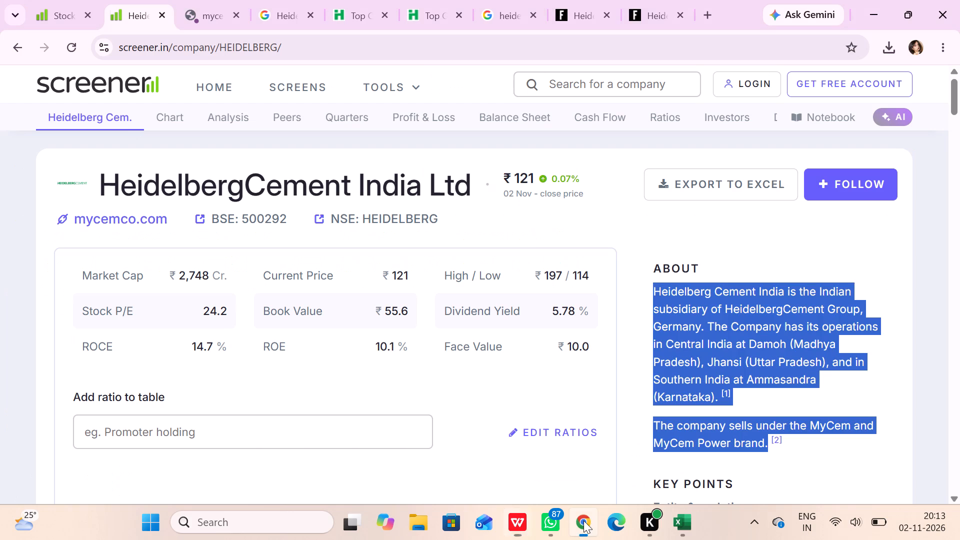
{"action": "scroll", "coordinate": [289, 254], "scroll_direction": "down", "scroll_amount": 5}
{"action": "scroll", "coordinate": [289, 254], "scroll_direction": "up", "scroll_amount": 1}
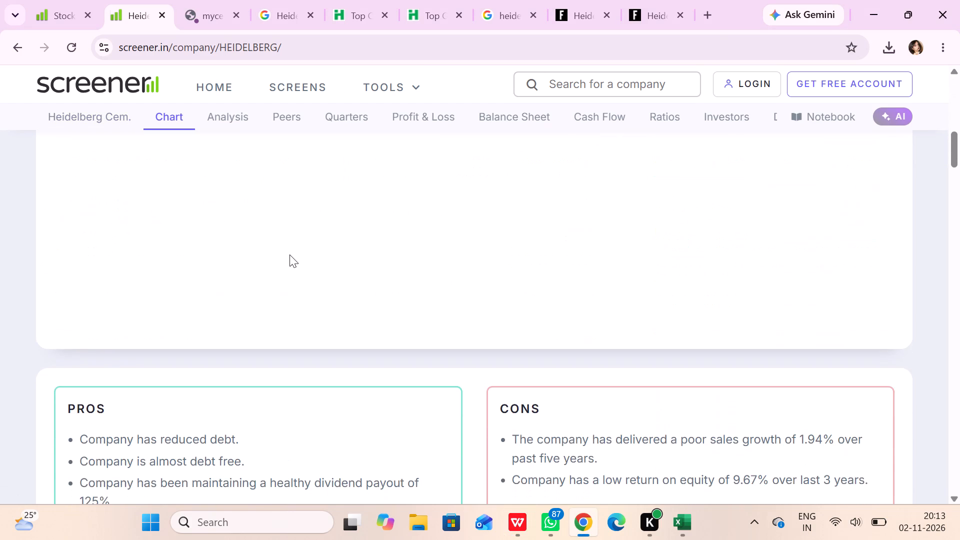
{"action": "scroll", "coordinate": [289, 254], "scroll_direction": "up", "scroll_amount": 1}
{"action": "scroll", "coordinate": [289, 254], "scroll_direction": "down", "scroll_amount": 5}
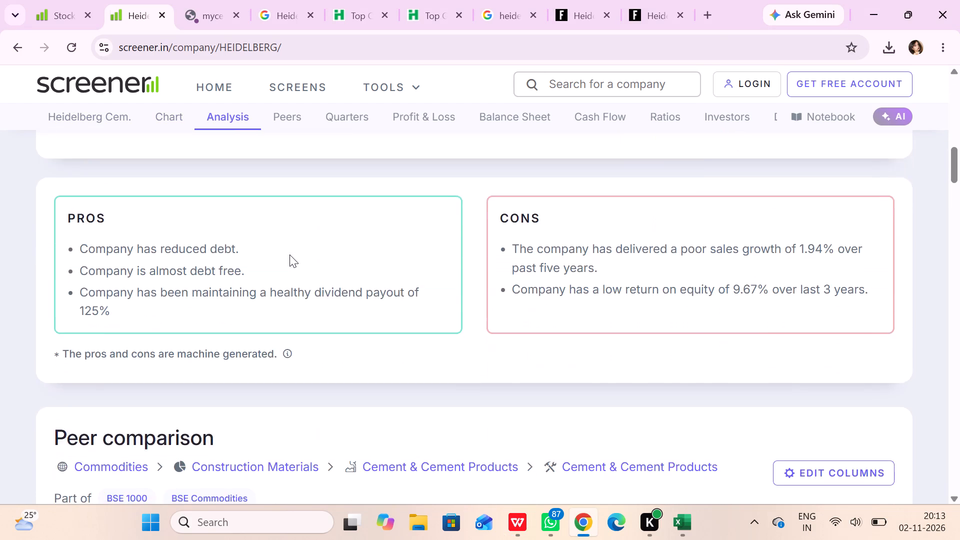
{"action": "scroll", "coordinate": [289, 254], "scroll_direction": "down", "scroll_amount": 7}
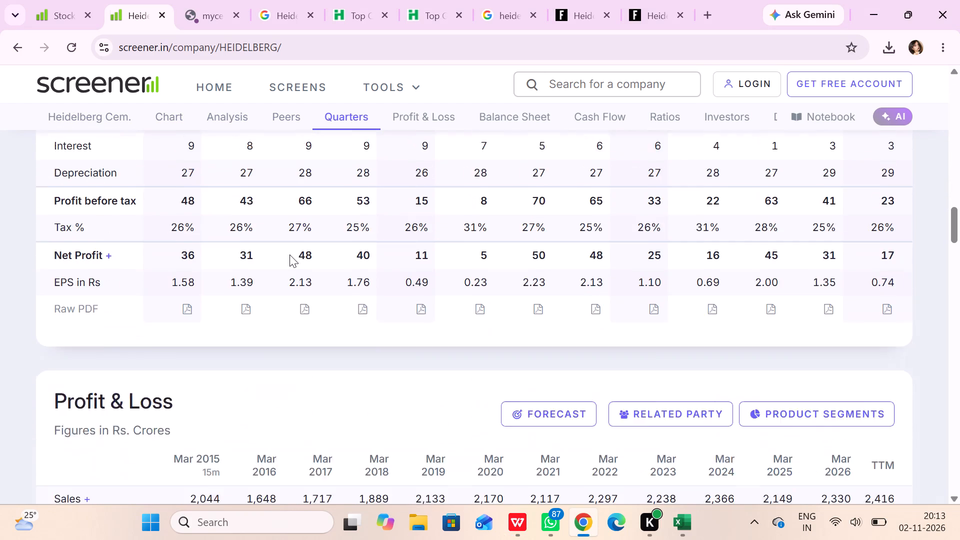
{"action": "scroll", "coordinate": [289, 254], "scroll_direction": "down", "scroll_amount": 7}
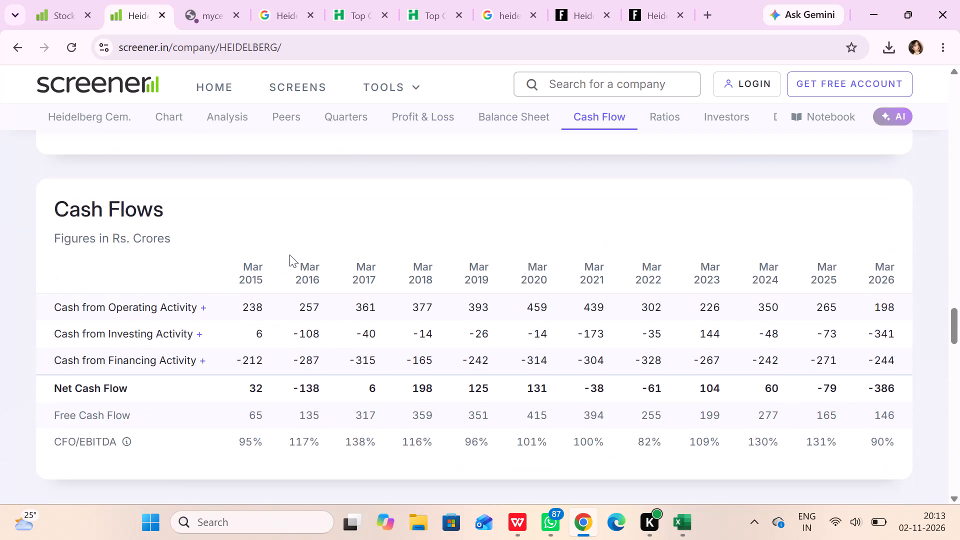
{"action": "scroll", "coordinate": [289, 254], "scroll_direction": "down", "scroll_amount": 9}
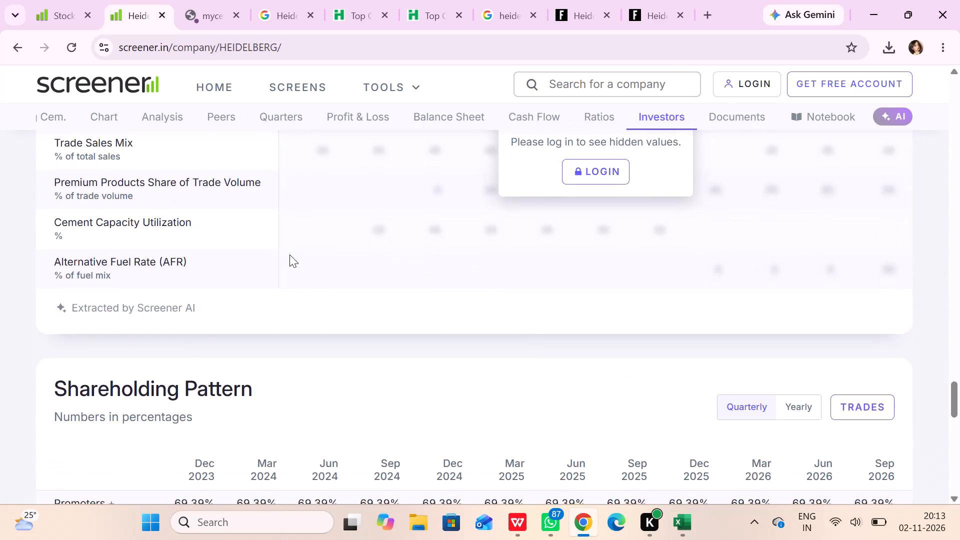
{"action": "scroll", "coordinate": [289, 254], "scroll_direction": "down", "scroll_amount": 8}
{"action": "scroll", "coordinate": [289, 254], "scroll_direction": "up", "scroll_amount": 3}
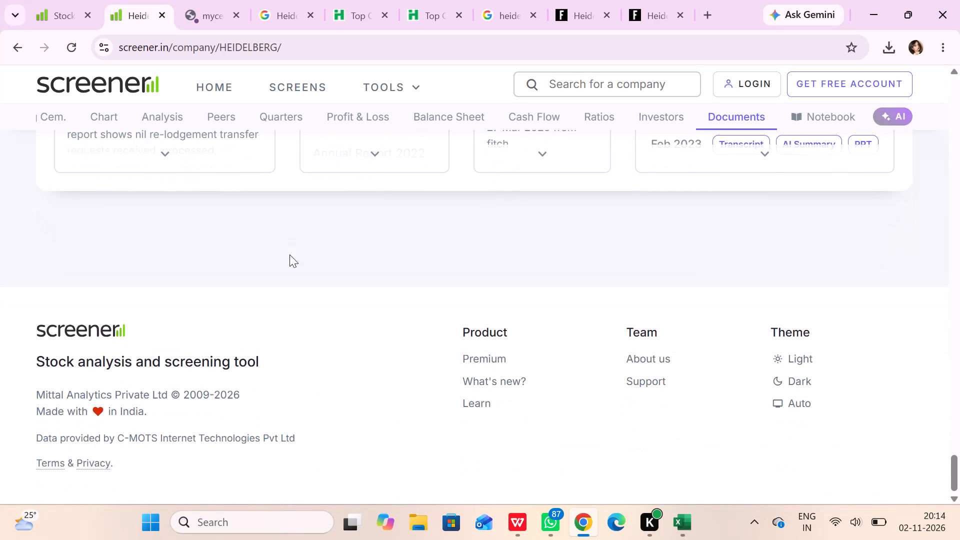
{"action": "scroll", "coordinate": [289, 254], "scroll_direction": "up", "scroll_amount": 16}
{"action": "scroll", "coordinate": [289, 254], "scroll_direction": "up", "scroll_amount": 8}
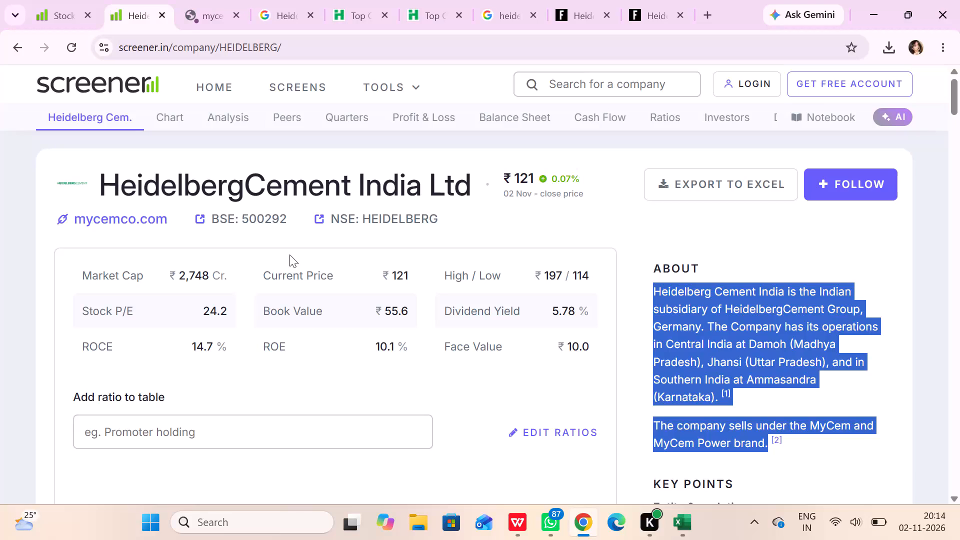
Examine the key ratios, pros and cons, peer comparison and Quarterly Results on HeidelbergCement's Screener page.
{"action": "scroll", "coordinate": [344, 275], "scroll_direction": "down", "scroll_amount": 1}
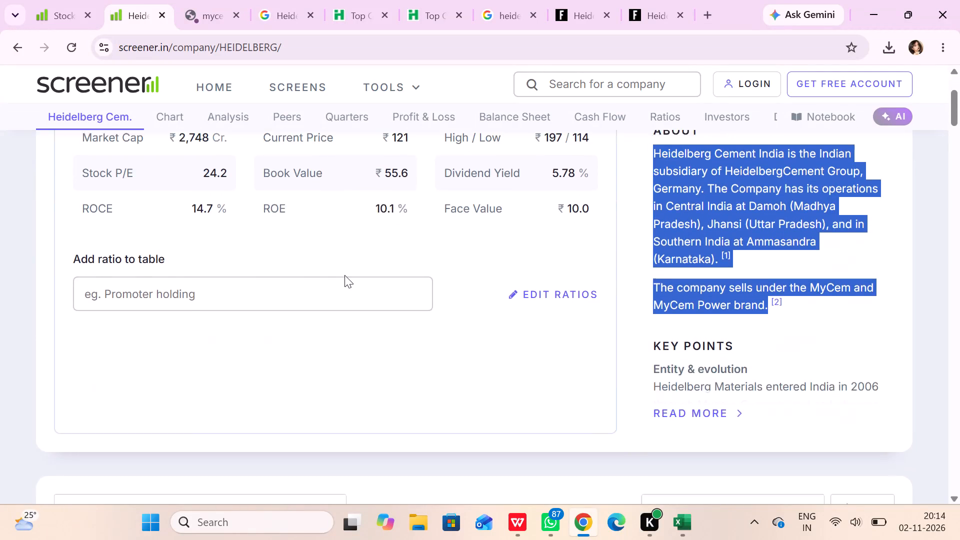
{"action": "scroll", "coordinate": [344, 275], "scroll_direction": "down", "scroll_amount": 2}
{"action": "left_click", "coordinate": [444, 158]}
{"action": "scroll", "coordinate": [444, 158], "scroll_direction": "down", "scroll_amount": 1}
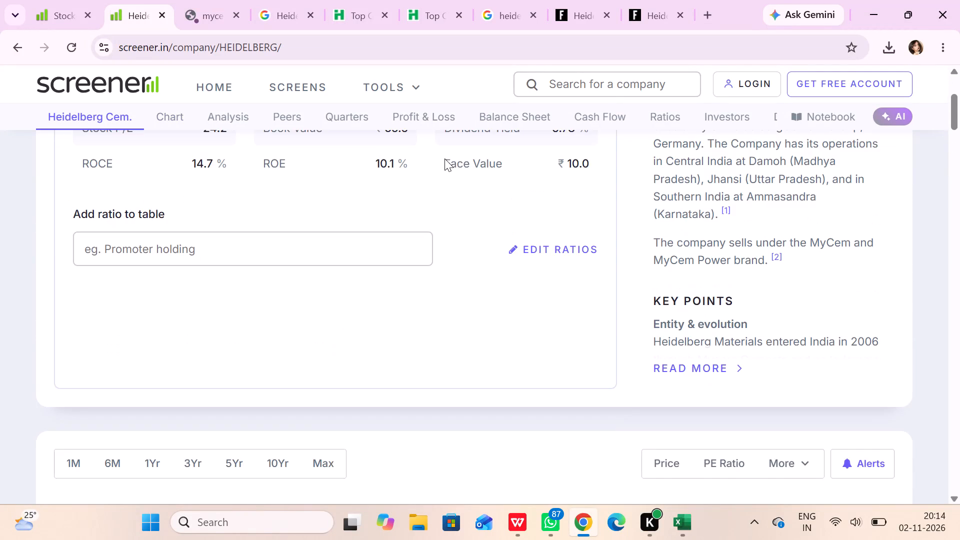
{"action": "scroll", "coordinate": [444, 158], "scroll_direction": "down", "scroll_amount": 2}
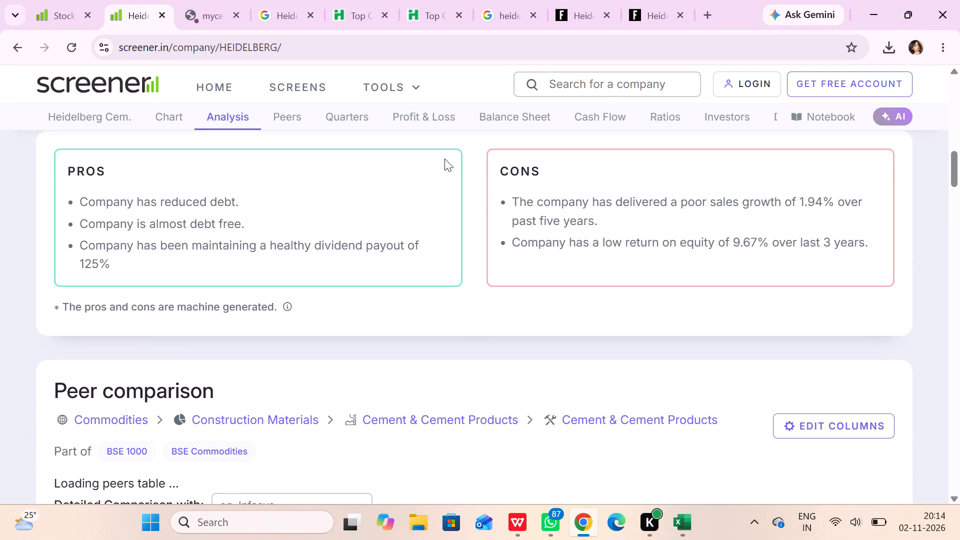
{"action": "scroll", "coordinate": [444, 158], "scroll_direction": "down", "scroll_amount": 3}
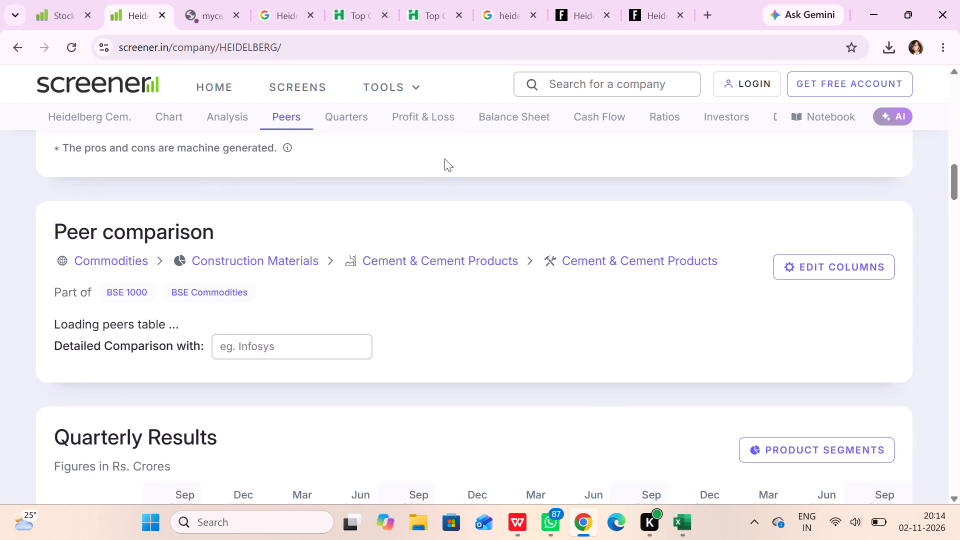
{"action": "scroll", "coordinate": [444, 158], "scroll_direction": "down", "scroll_amount": 2}
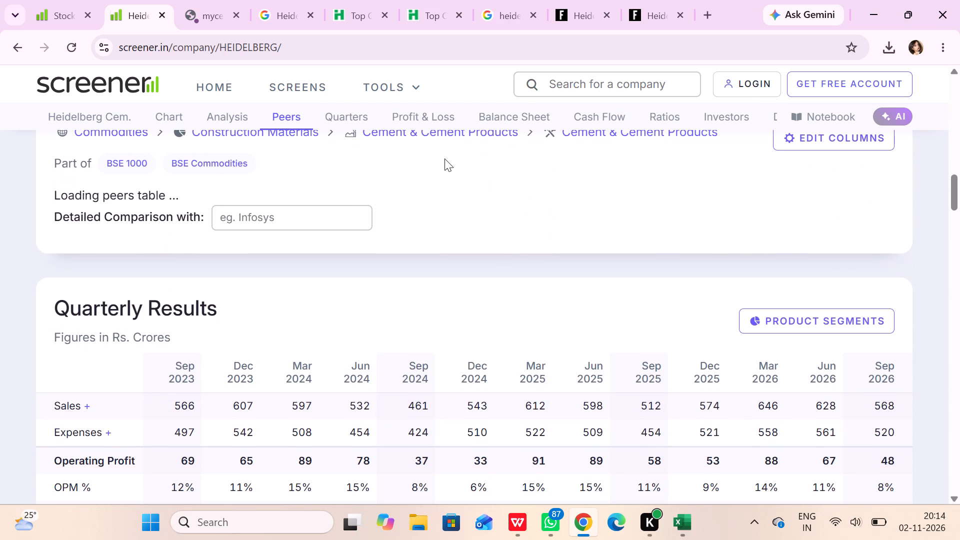
{"action": "scroll", "coordinate": [444, 158], "scroll_direction": "down", "scroll_amount": 2}
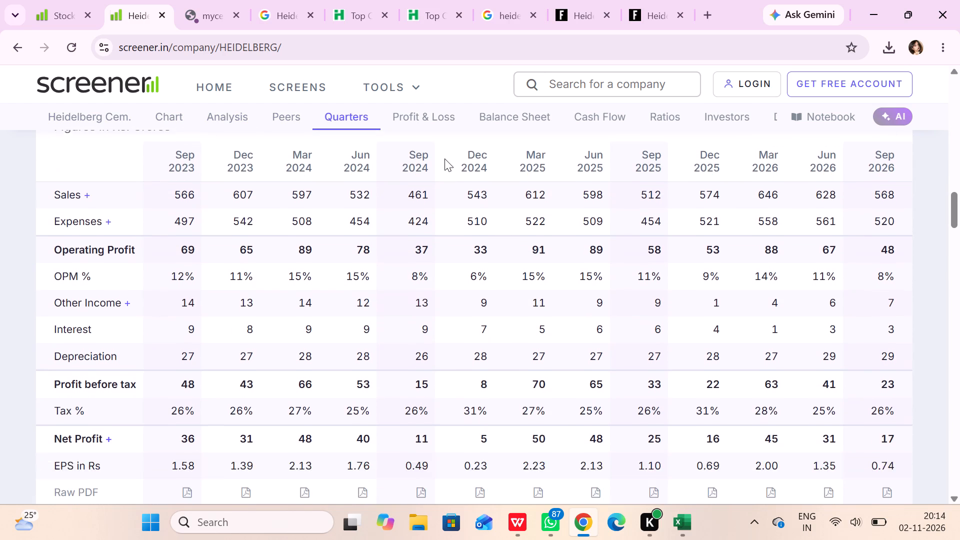
Review HeidelbergCement's yearly Profit & Loss table on Screener, including sales, net profit and the growth and return-on-equity summaries.
{"action": "scroll", "coordinate": [444, 158], "scroll_direction": "down", "scroll_amount": 4}
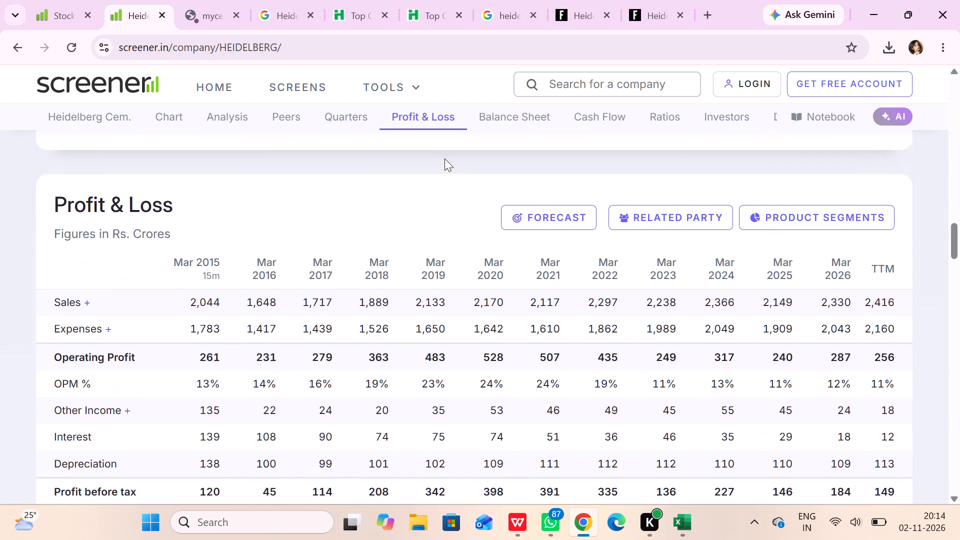
{"action": "scroll", "coordinate": [444, 158], "scroll_direction": "down", "scroll_amount": 2}
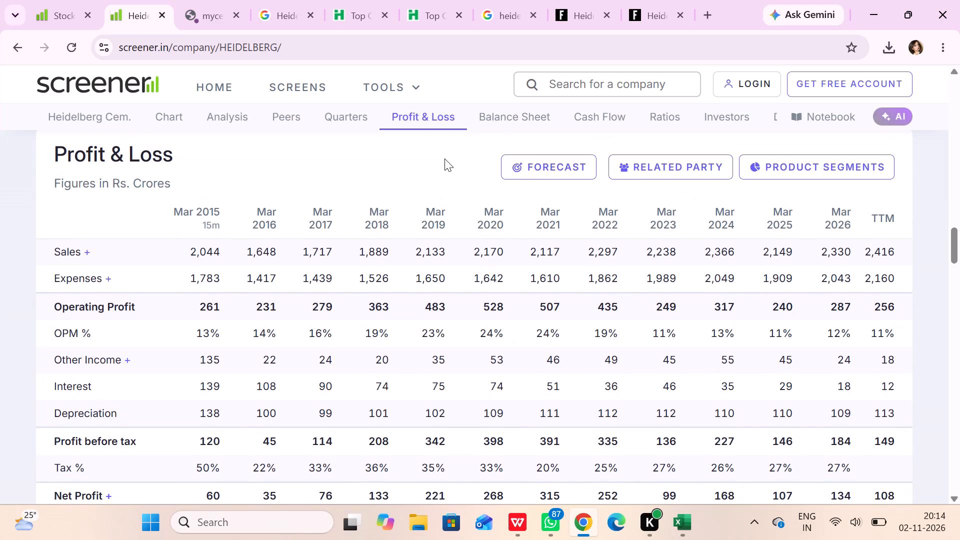
{"action": "scroll", "coordinate": [444, 158], "scroll_direction": "down", "scroll_amount": 2}
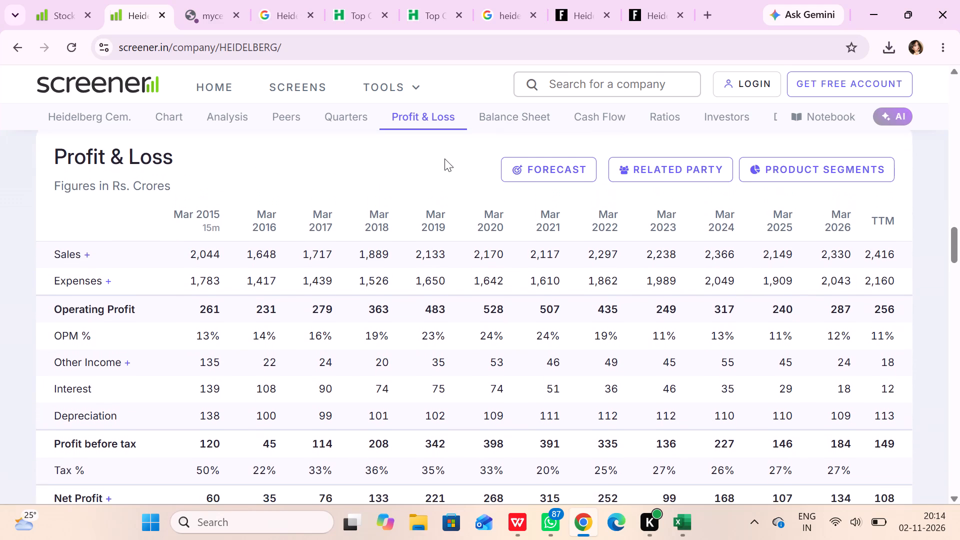
{"action": "scroll", "coordinate": [444, 158], "scroll_direction": "down", "scroll_amount": 4}
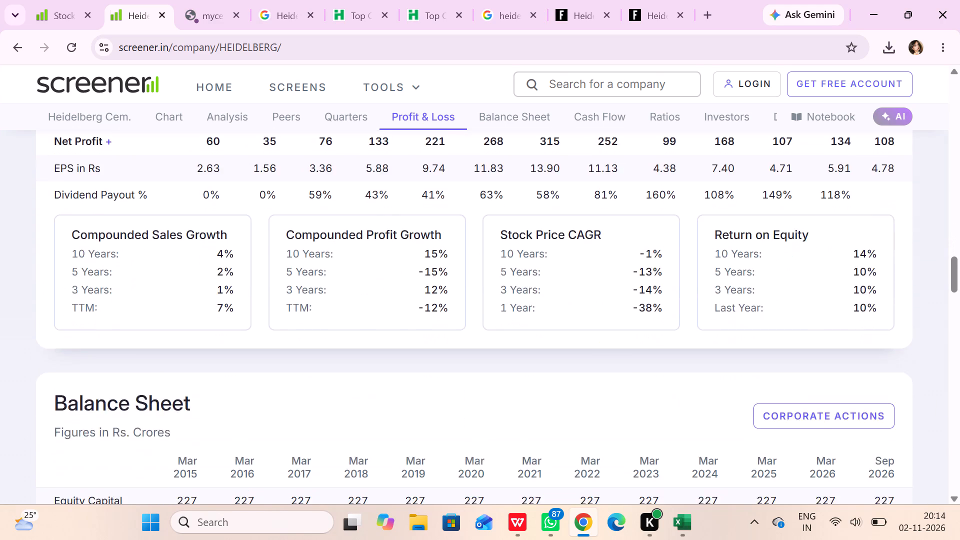
Examine HeidelbergCement's yearly Balance Sheet table on Screener, covering equity, reserves, borrowings and total liabilities.
{"action": "scroll", "coordinate": [444, 158], "scroll_direction": "down", "scroll_amount": 1}
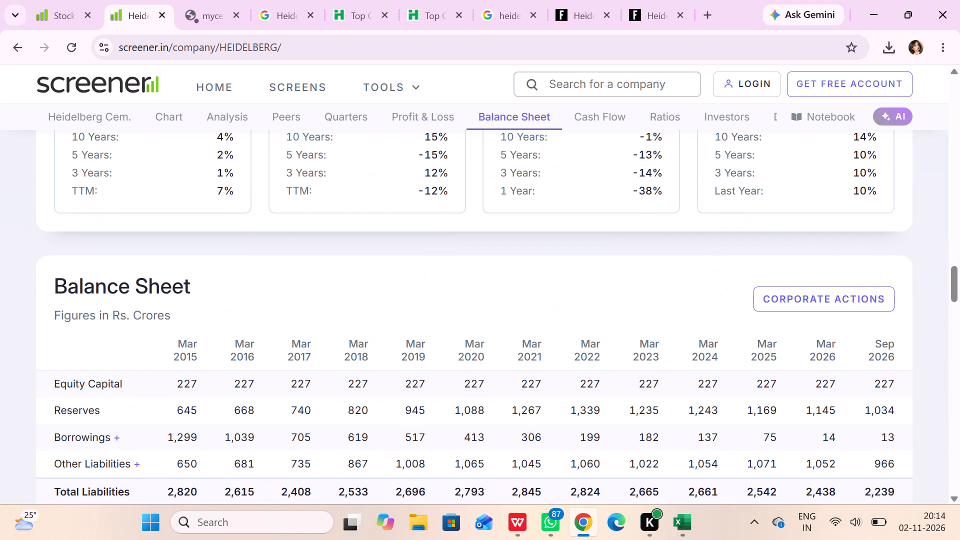
{"action": "scroll", "coordinate": [444, 158], "scroll_direction": "down", "scroll_amount": 3}
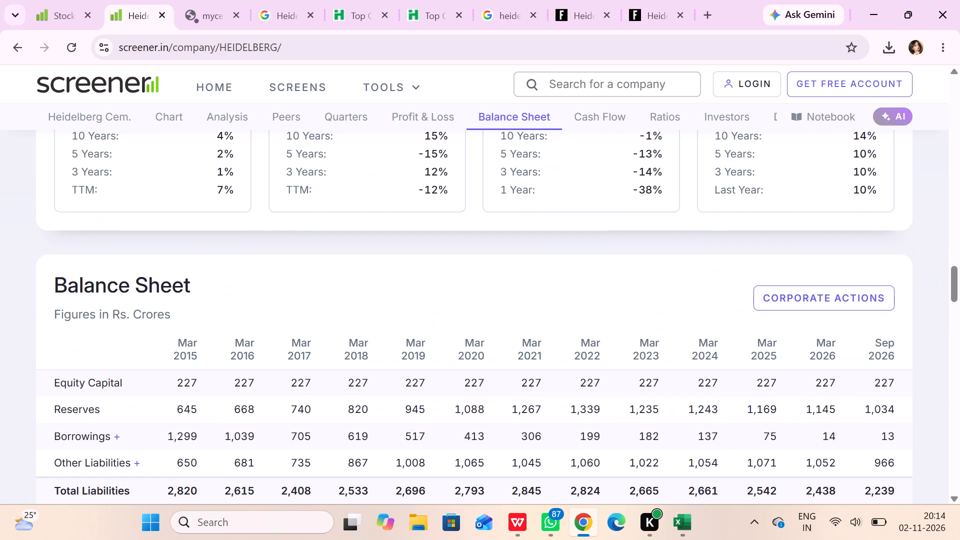
{"action": "scroll", "coordinate": [444, 158], "scroll_direction": "down", "scroll_amount": 4}
Switch to the sample report in Excel and study its six Financial Summary charts and the Recent updates box.
{"action": "left_click", "coordinate": [672, 515]}
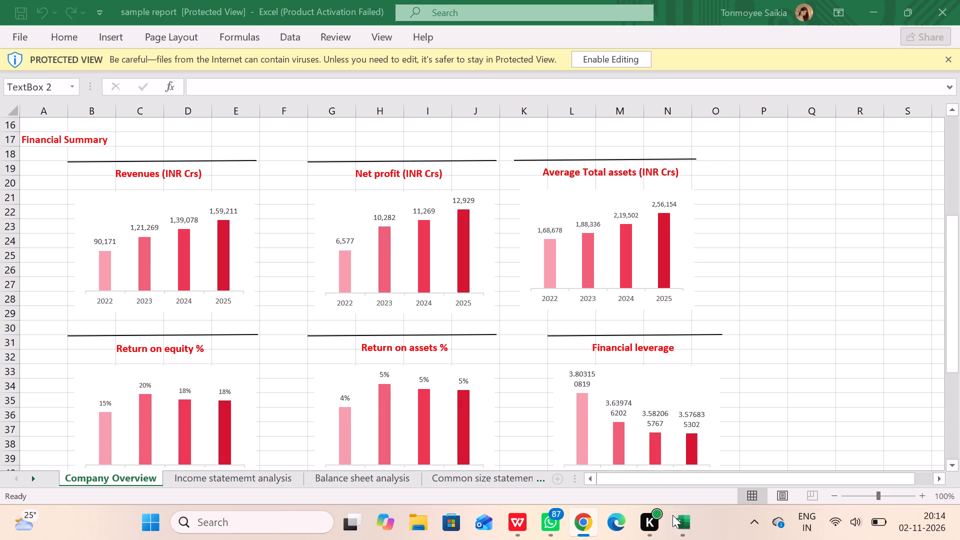
{"action": "scroll", "coordinate": [548, 341], "scroll_direction": "up", "scroll_amount": 1}
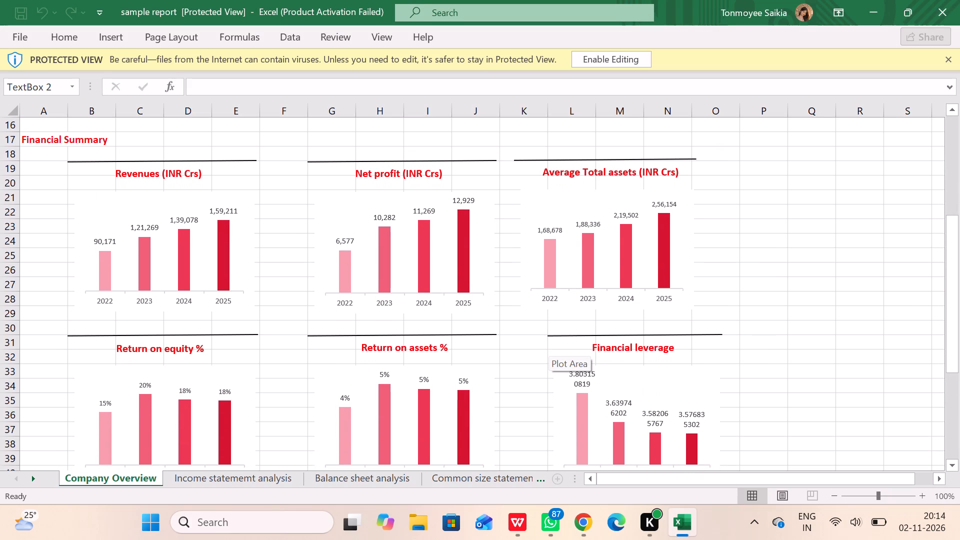
{"action": "scroll", "coordinate": [548, 341], "scroll_direction": "up", "scroll_amount": 3}
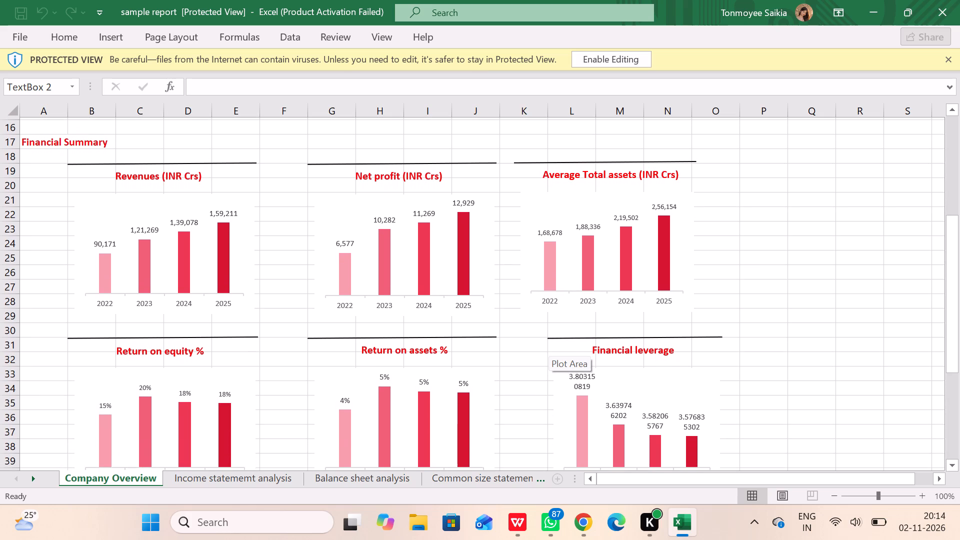
{"action": "scroll", "coordinate": [548, 341], "scroll_direction": "up", "scroll_amount": 1}
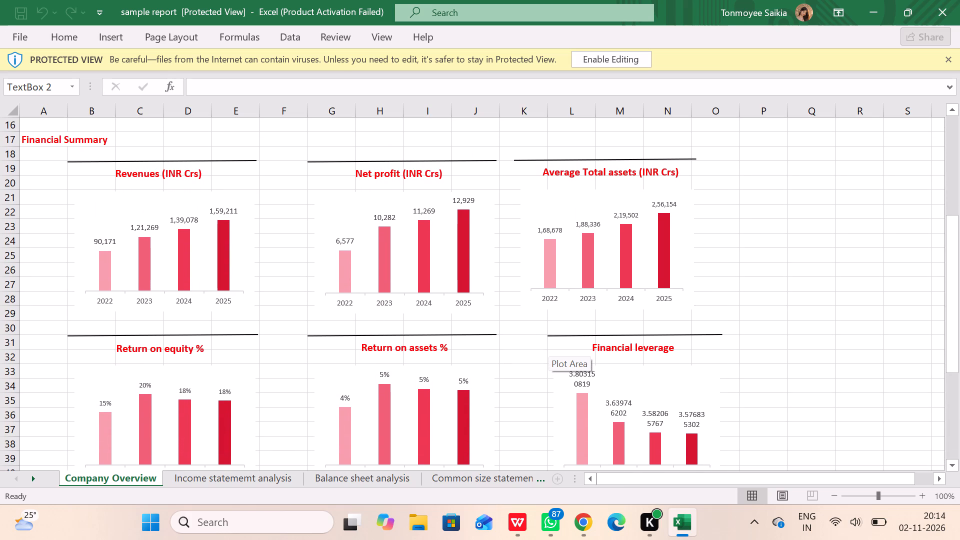
{"action": "scroll", "coordinate": [329, 186], "scroll_direction": "right", "scroll_amount": 1}
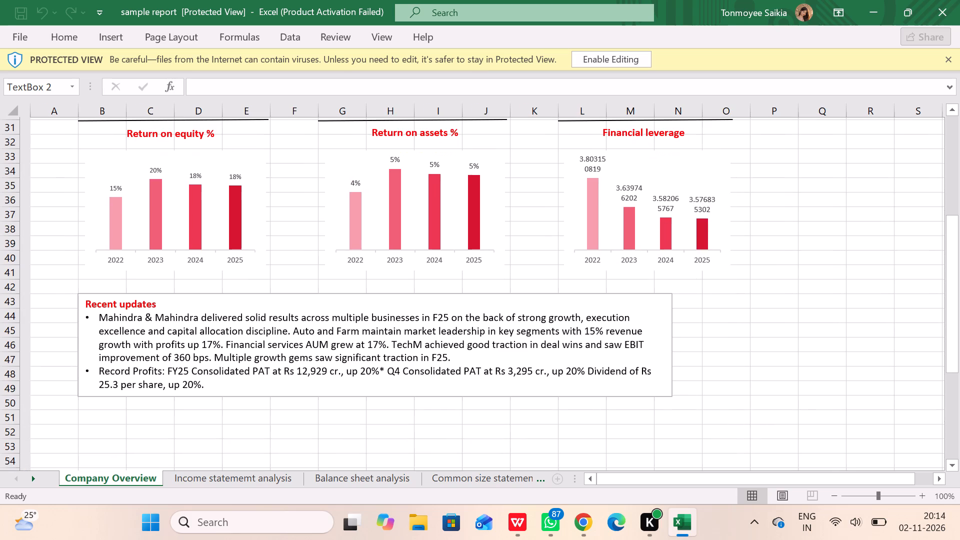
{"action": "scroll", "coordinate": [329, 186], "scroll_direction": "right", "scroll_amount": 1}
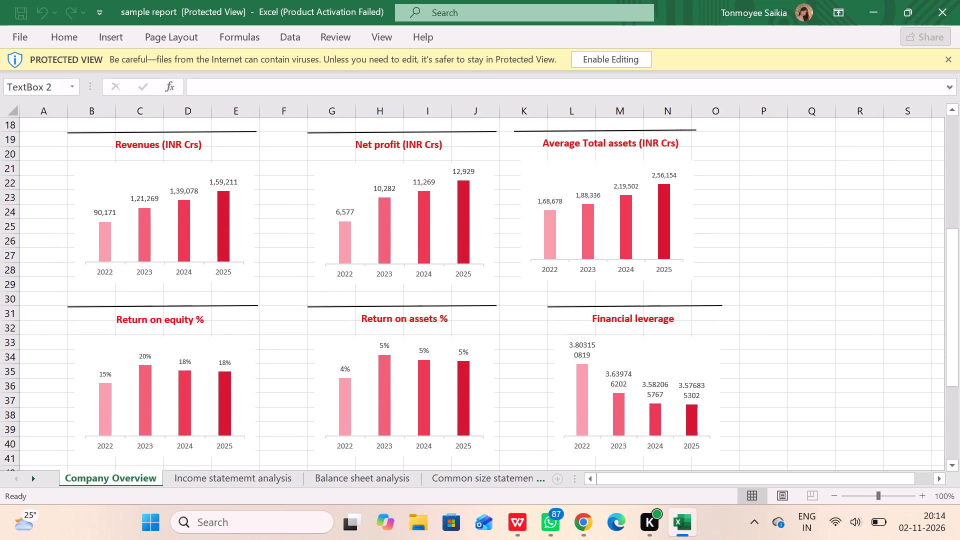
{"action": "scroll", "coordinate": [329, 186], "scroll_direction": "up", "scroll_amount": 2}
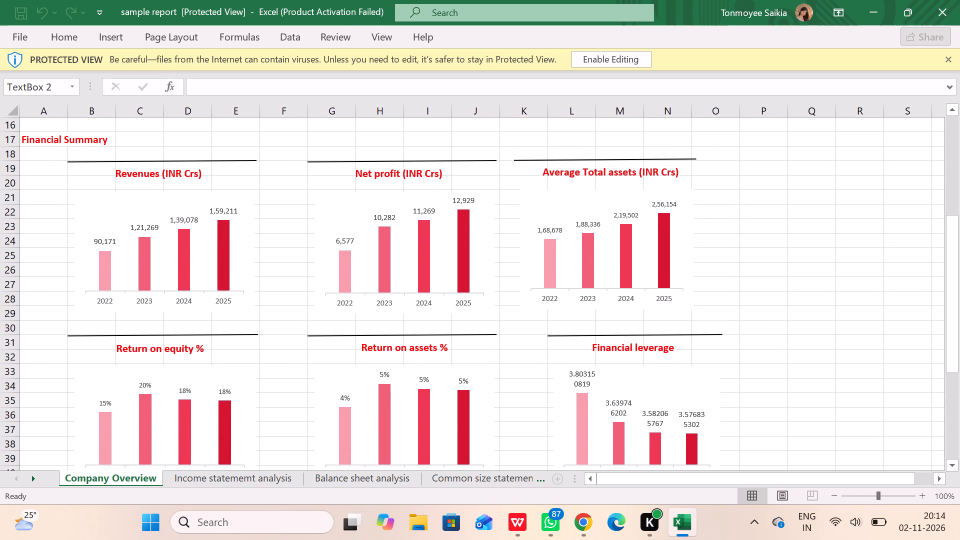
Switch to Book1 in WPS Office and review the HeidelbergCement overview from its header down to the empty rows.
{"action": "left_click", "coordinate": [530, 519]}
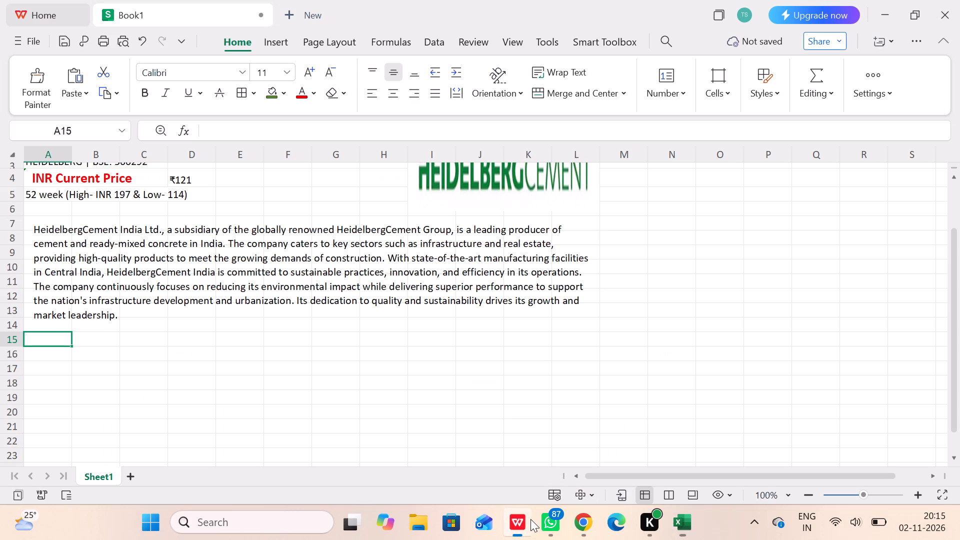
{"action": "scroll", "coordinate": [490, 339], "scroll_direction": "up", "scroll_amount": 2}
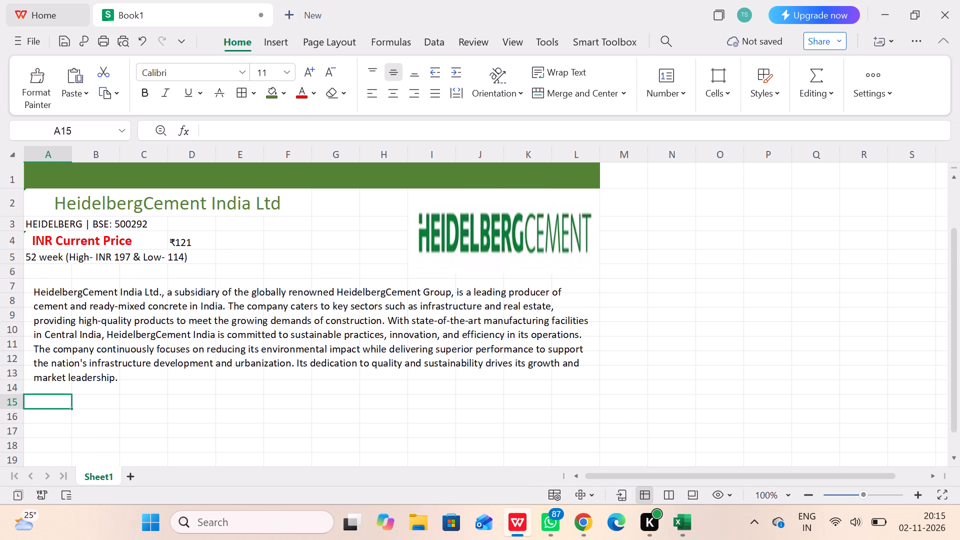
{"action": "scroll", "coordinate": [322, 385], "scroll_direction": "up", "scroll_amount": 1}
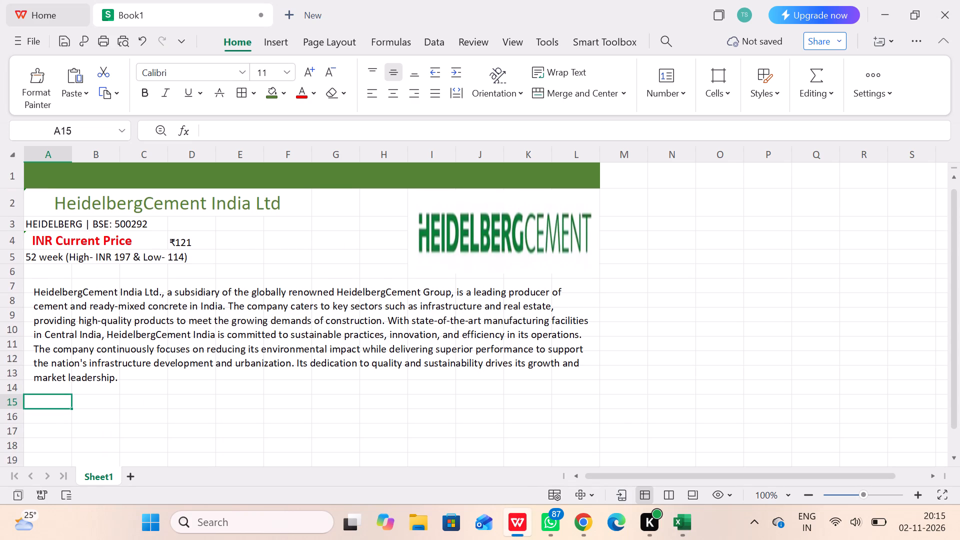